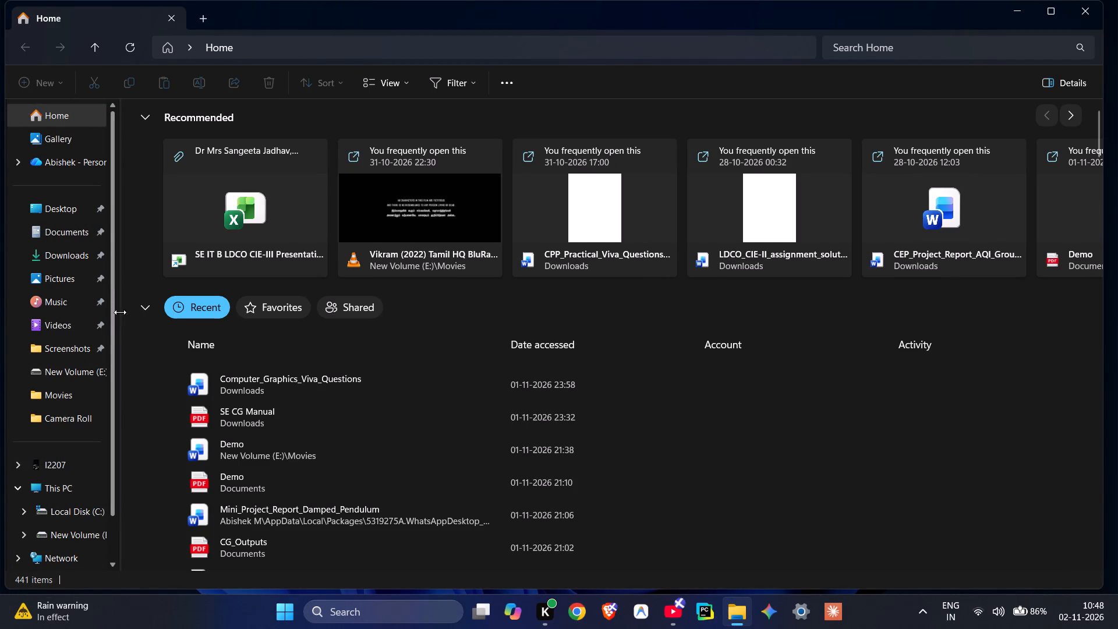
Open the Movies folder and select the AeroPulse_Pune_Project_Presentation file.
{"action": "left_click", "coordinate": [50, 399]}
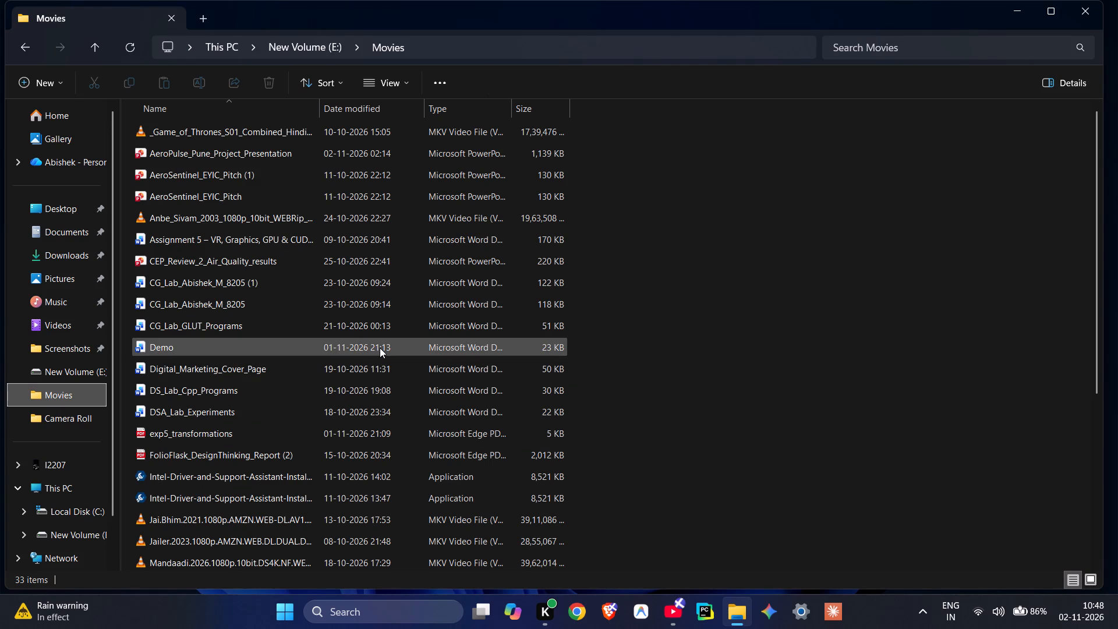
{"action": "left_click", "coordinate": [363, 150]}
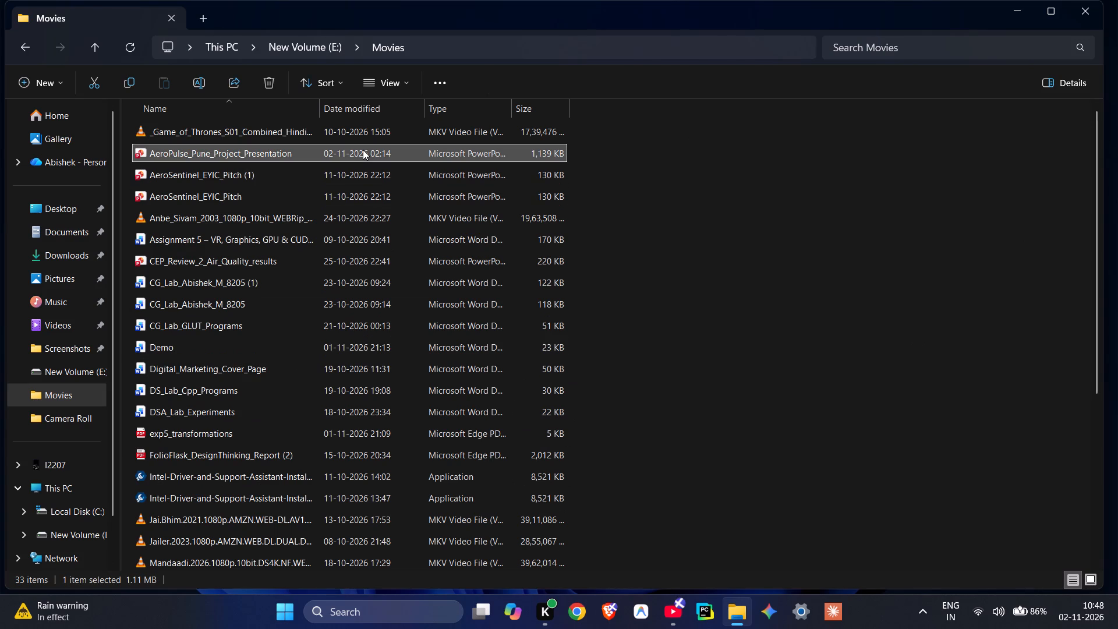
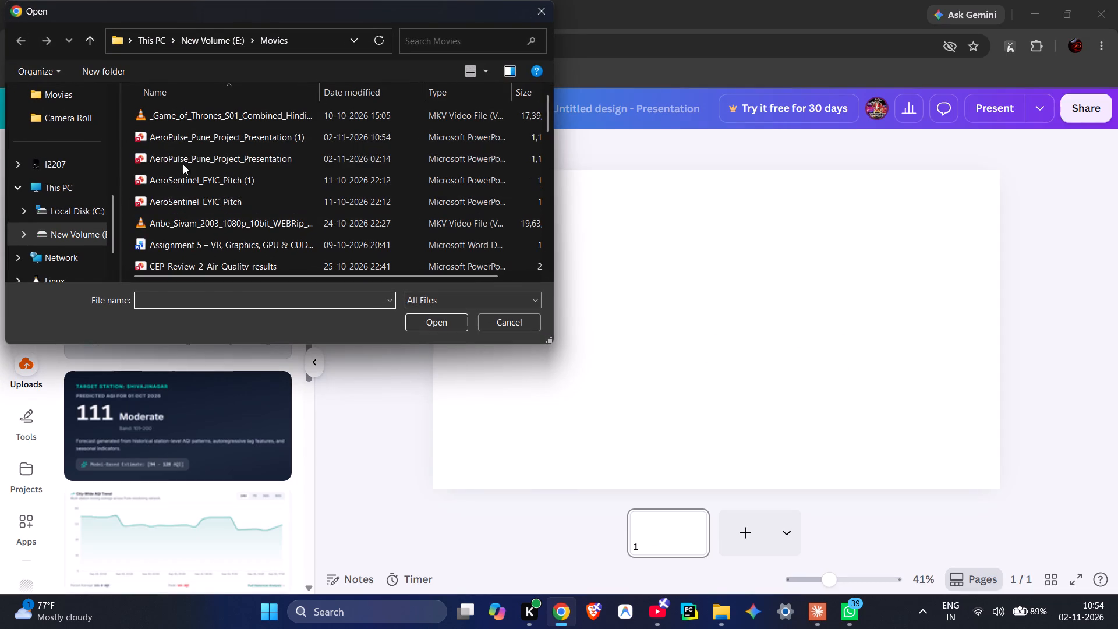
{"action": "left_click", "coordinate": [185, 141]}
{"action": "left_click", "coordinate": [440, 326]}
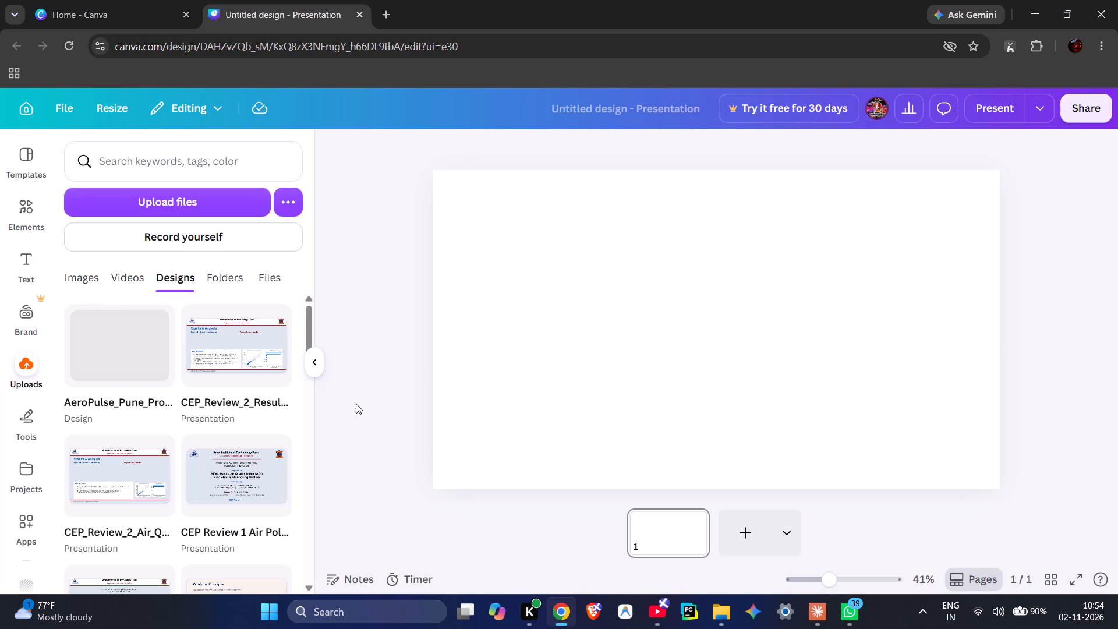
Open the uploaded AeroPulse Pune design and apply all 8 of its pages to the blank presentation.
{"action": "left_click", "coordinate": [97, 365]}
{"action": "left_click", "coordinate": [95, 370]}
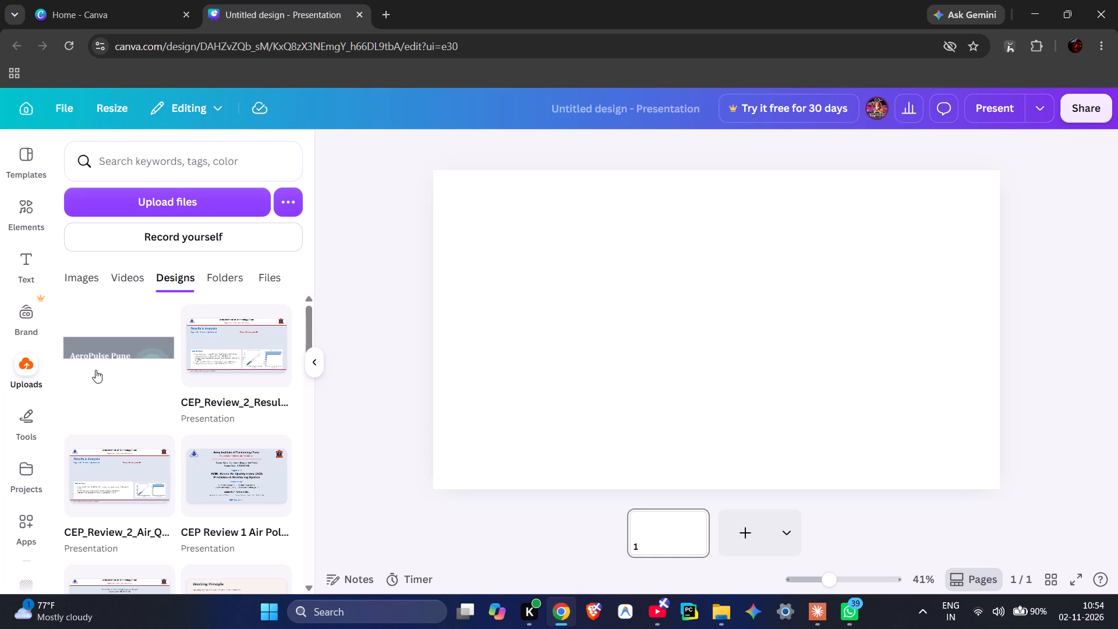
{"action": "left_click", "coordinate": [157, 227]}
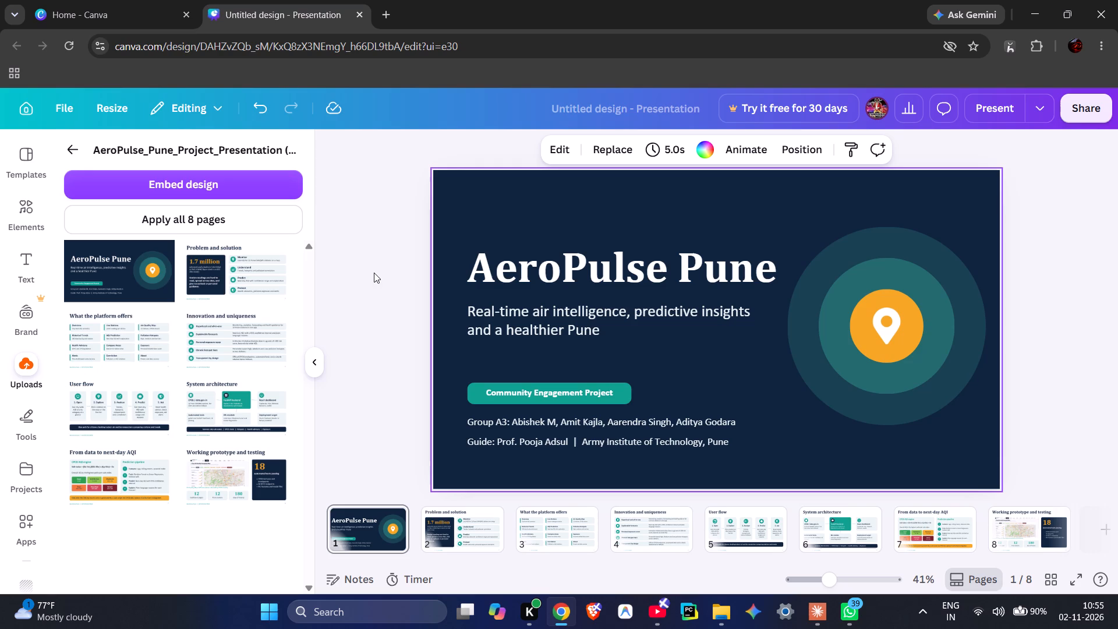
Delete the Group A3 members line and the guide and institute line from the title slide.
{"action": "left_click", "coordinate": [456, 515]}
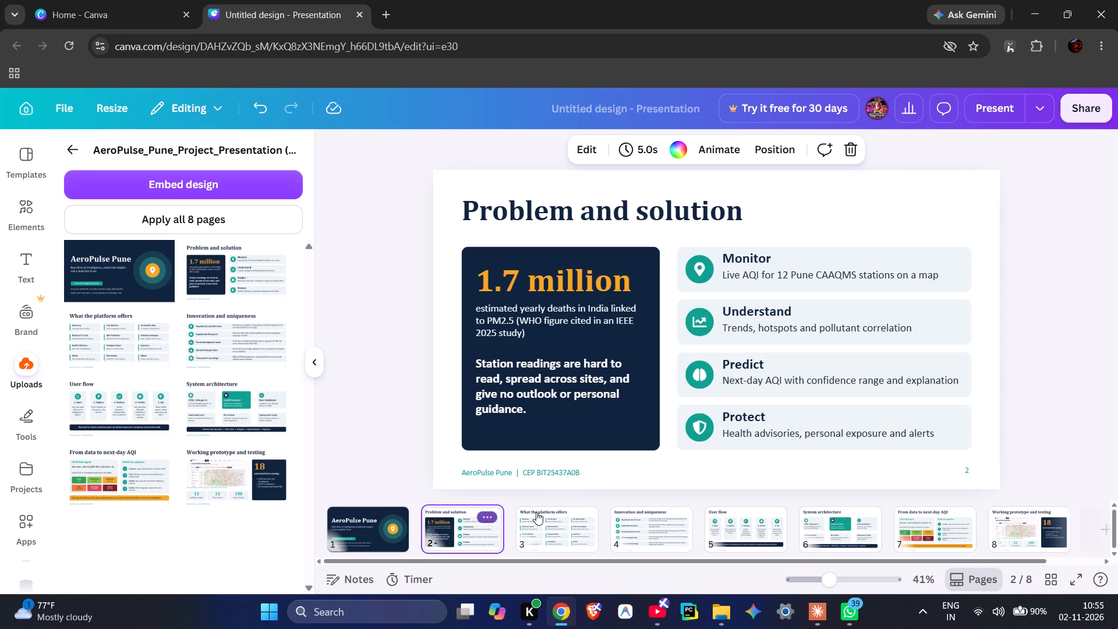
{"action": "left_click", "coordinate": [548, 513]}
{"action": "left_click", "coordinate": [353, 530]}
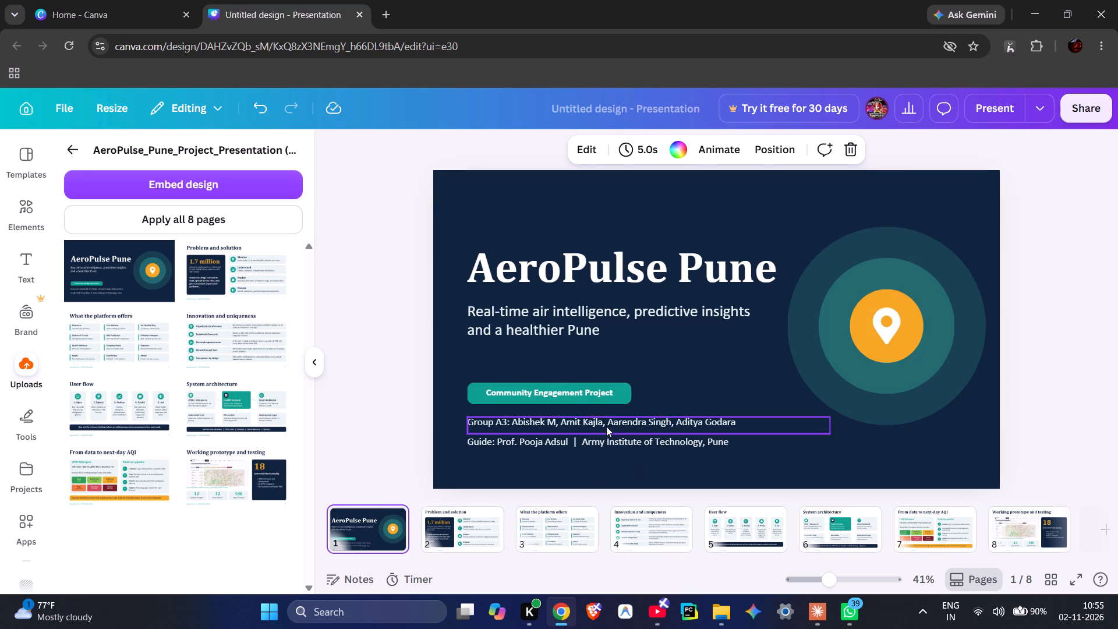
{"action": "left_click", "coordinate": [606, 426]}
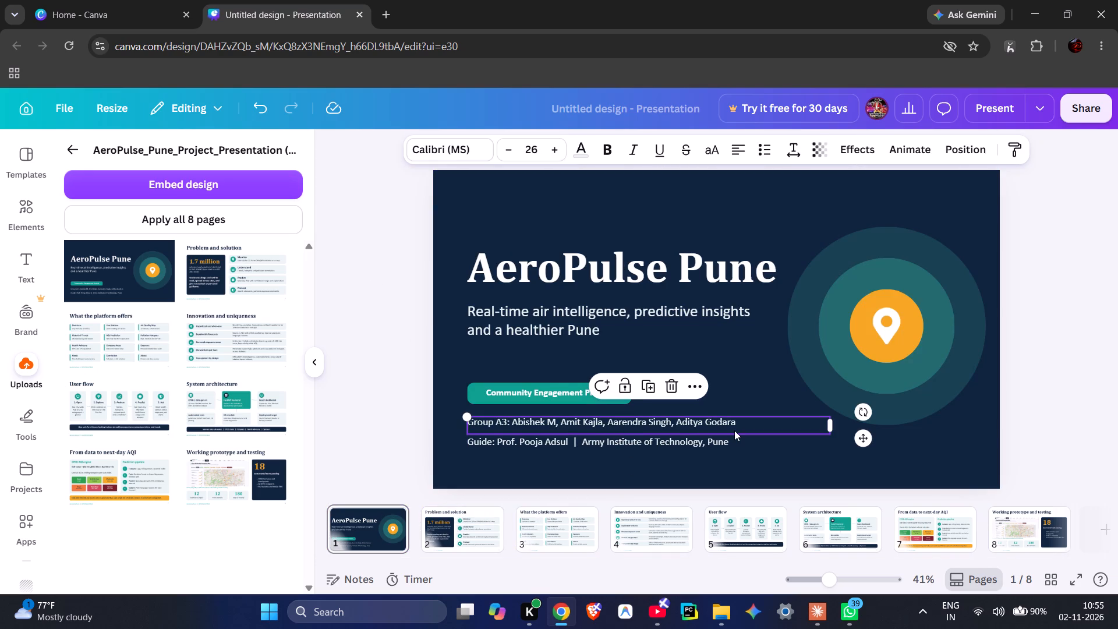
{"action": "left_click", "coordinate": [734, 430]}
{"action": "left_click", "coordinate": [734, 430]}
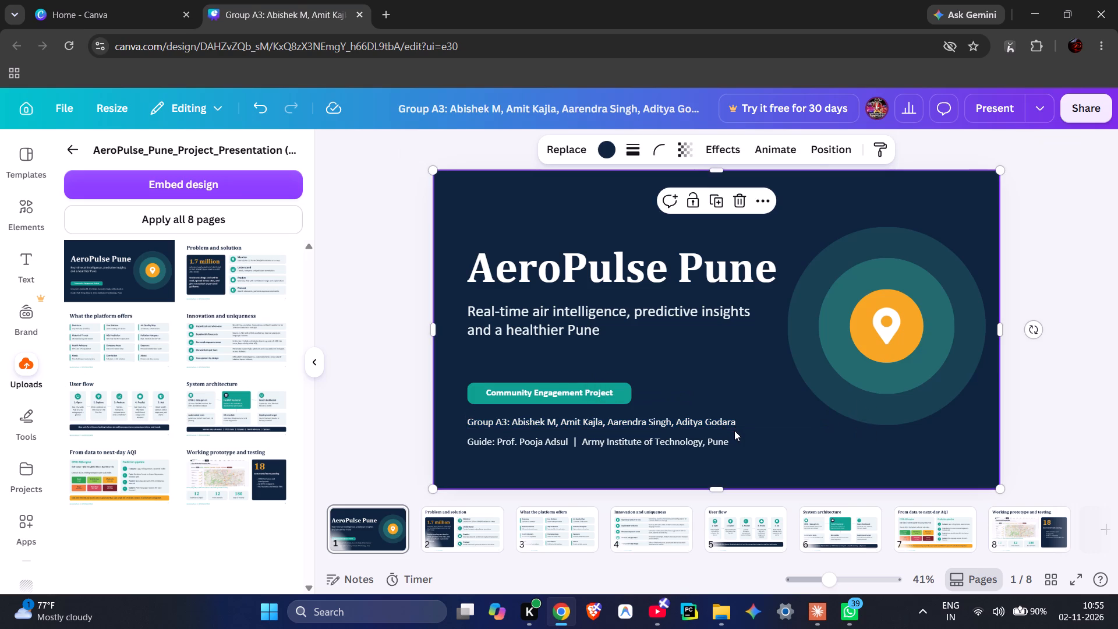
{"action": "left_click", "coordinate": [733, 423]}
{"action": "left_click", "coordinate": [744, 422]}
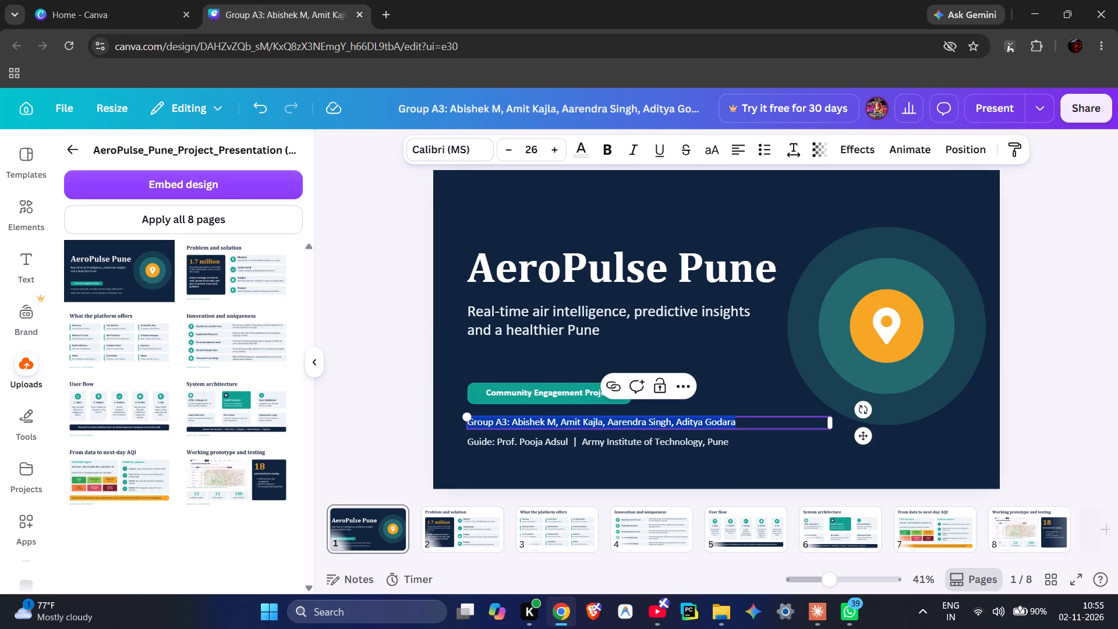
{"action": "left_click", "coordinate": [744, 422]}
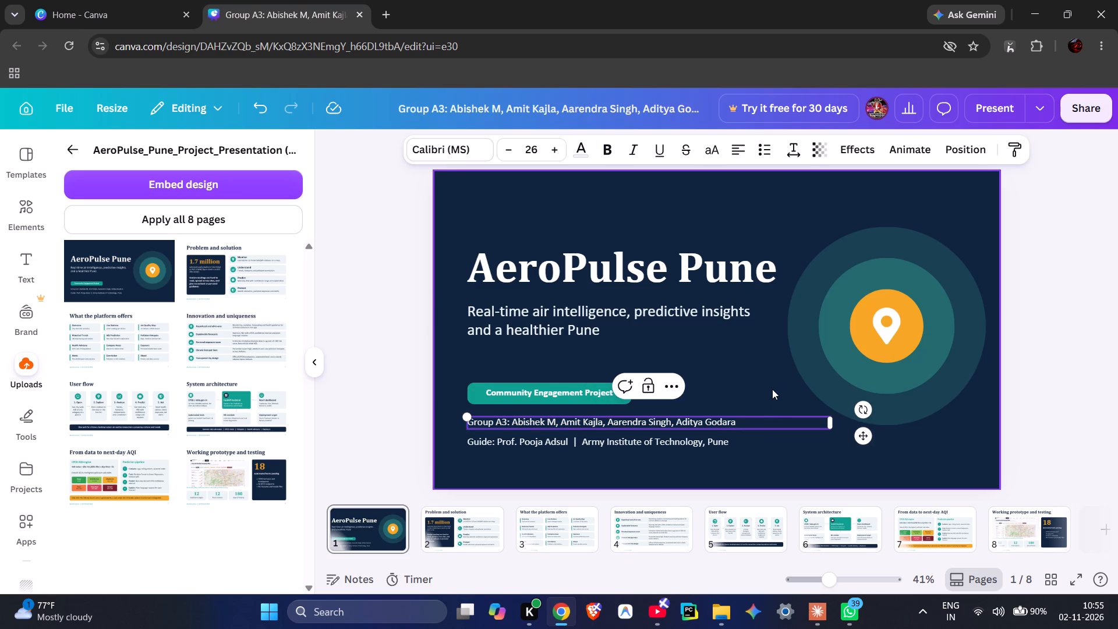
{"action": "key", "text": "BackSpace"}
{"action": "key", "text": "BackSpace"}
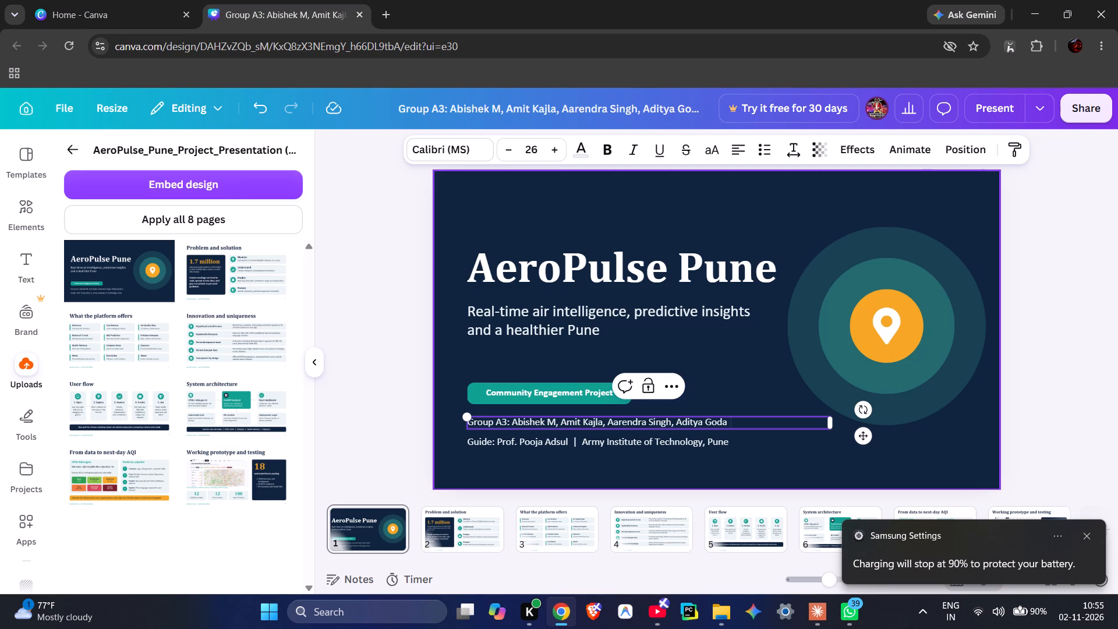
{"action": "key", "text": "BackSpace"}
{"action": "key", "text": "BackSpace"}
{"action": "key", "text": "BackSpace"}
{"action": "key", "text": "BackSpace"}
{"action": "key", "text": "BackSpace"}
{"action": "key", "text": "BackSpace"}
{"action": "key", "text": "BackSpace"}
{"action": "key", "text": "BackSpace"}
{"action": "key", "text": "BackSpace"}
{"action": "key", "text": "BackSpace"}
{"action": "key", "text": "BackSpace"}
{"action": "key", "text": "BackSpace"}
{"action": "key", "text": "BackSpace"}
{"action": "key", "text": "BackSpace"}
{"action": "key", "text": "BackSpace"}
{"action": "key", "text": "BackSpace"}
{"action": "key", "text": "BackSpace"}
{"action": "key", "text": "BackSpace"}
{"action": "key", "text": "BackSpace"}
{"action": "key", "text": "BackSpace"}
{"action": "key", "text": "BackSpace"}
{"action": "key", "text": "BackSpace"}
{"action": "key", "text": "BackSpace"}
{"action": "key", "text": "BackSpace"}
{"action": "key", "text": "BackSpace"}
{"action": "key", "text": "BackSpace"}
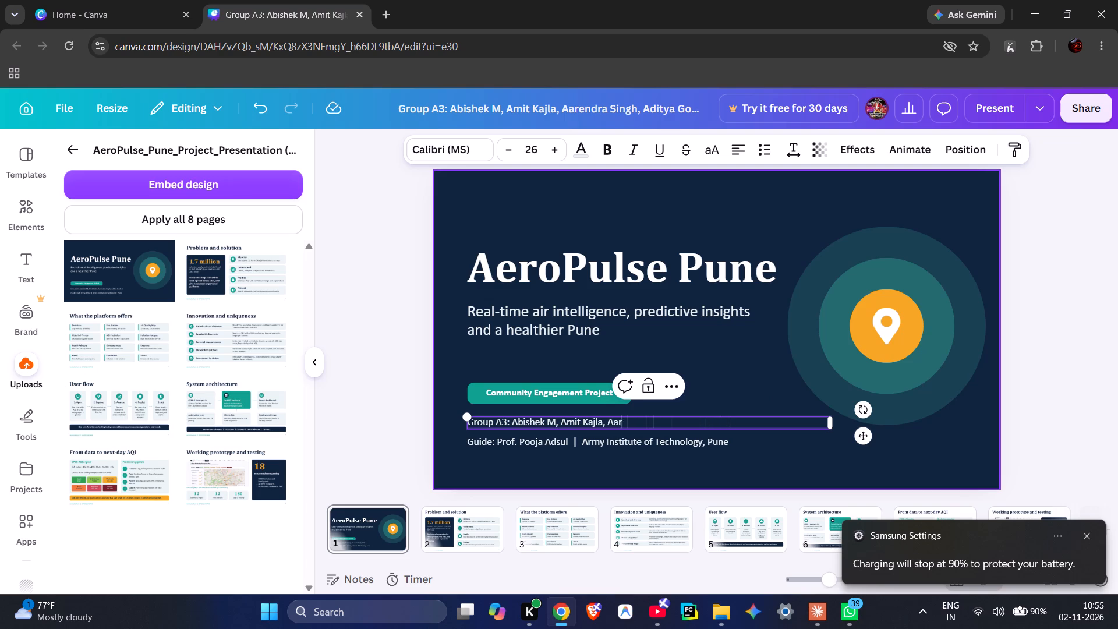
{"action": "key", "text": "BackSpace"}
{"action": "key", "text": "BackSpace"}
{"action": "key", "text": "BackSpace"}
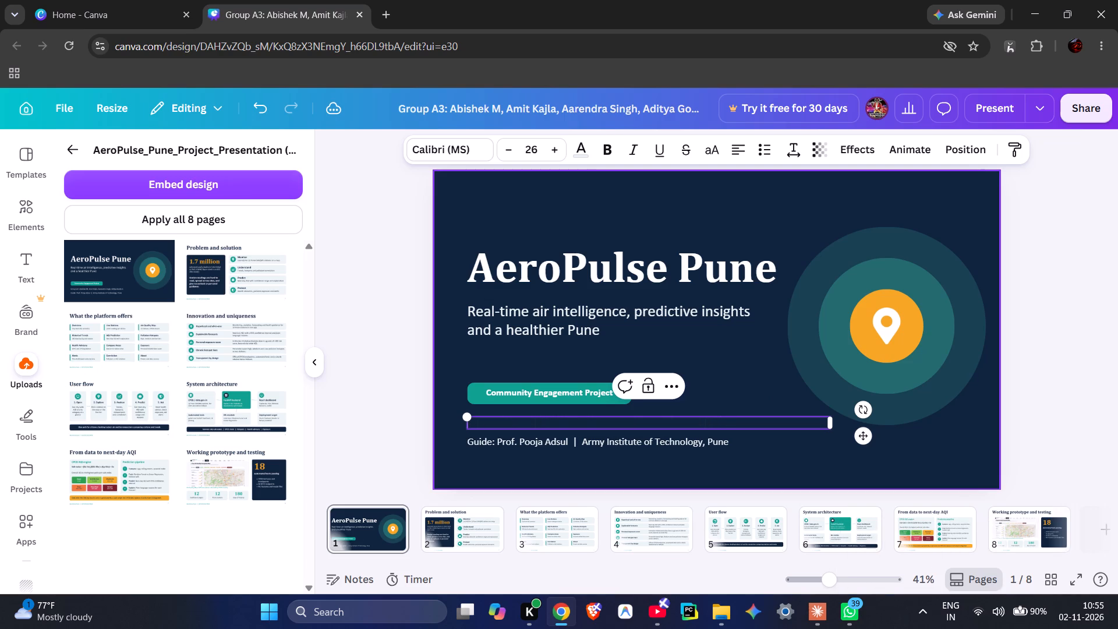
{"action": "key", "text": "BackSpace"}
{"action": "left_click", "coordinate": [714, 443]}
{"action": "key", "text": "BackSpace"}
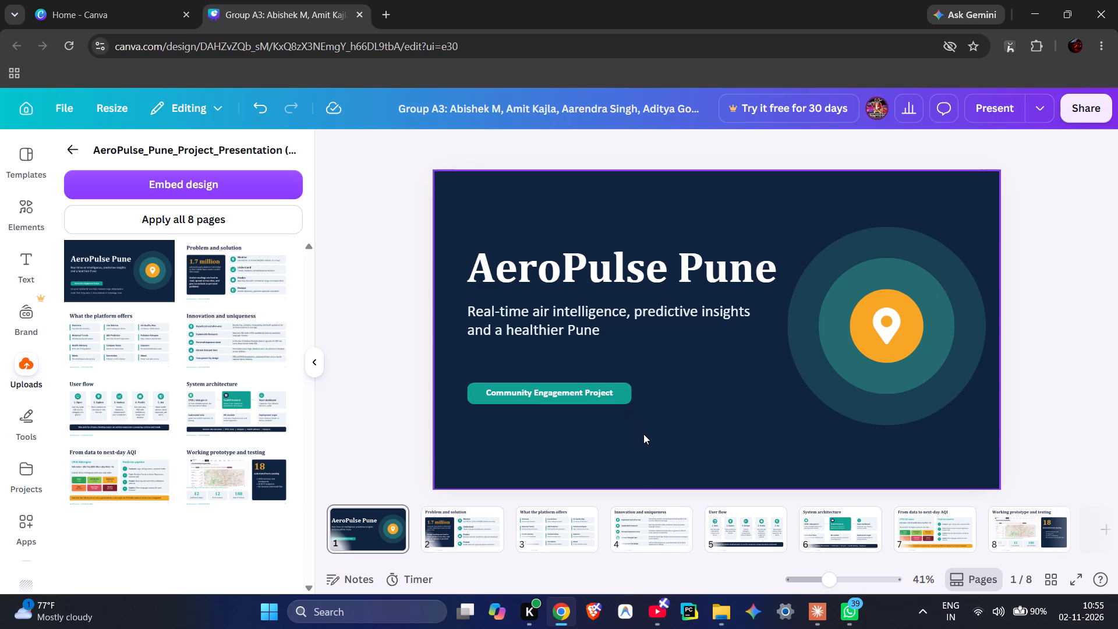
Delete the Community Engagement Project label and its teal background shape from the title slide.
{"action": "left_click", "coordinate": [587, 398]}
{"action": "key", "text": "BackSpace"}
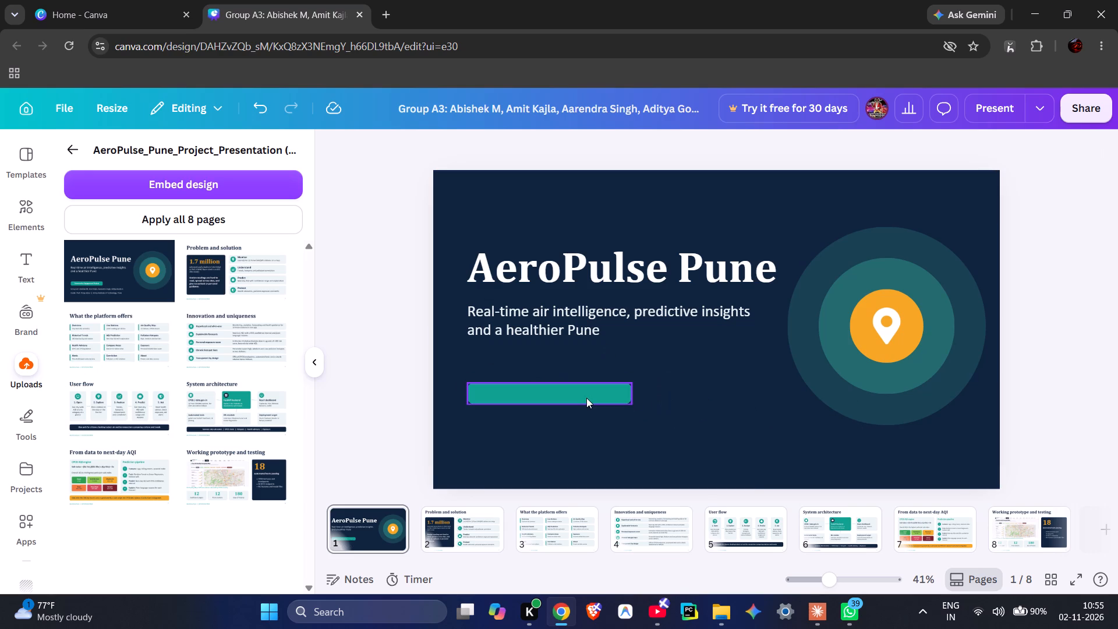
{"action": "left_click", "coordinate": [586, 398]}
{"action": "key", "text": "BackSpace"}
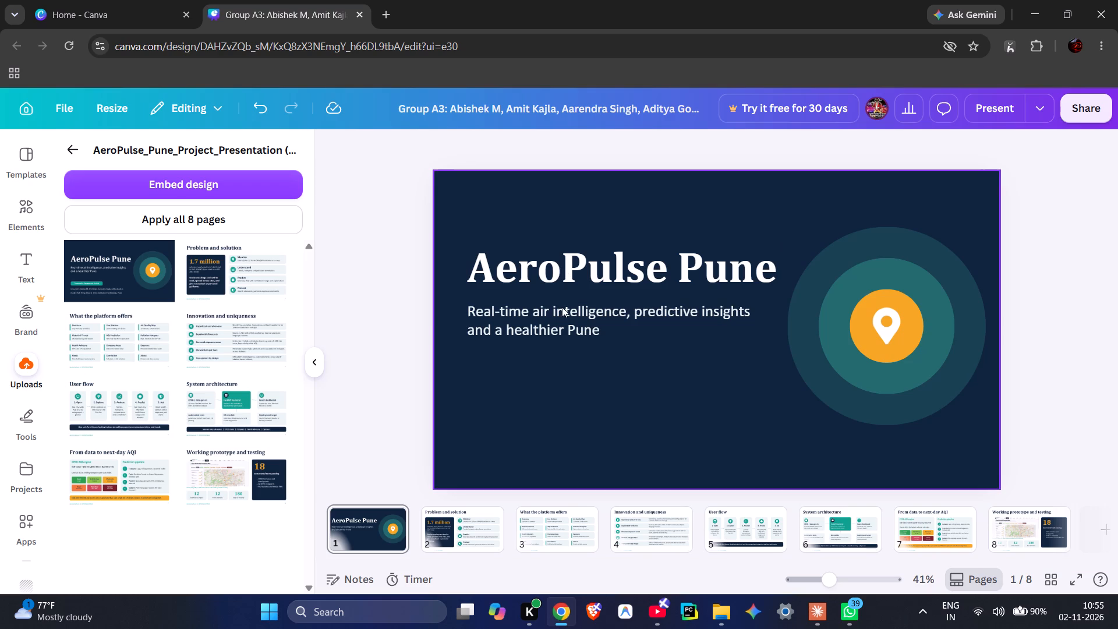
Move the AeroPulse Pune title and its subtitle down and slightly left on the title slide, keeping the subtitle below the title.
{"action": "left_click_drag", "start_coordinate": [562, 312], "coordinate": [560, 337]}
{"action": "left_click_drag", "start_coordinate": [564, 255], "coordinate": [564, 268]}
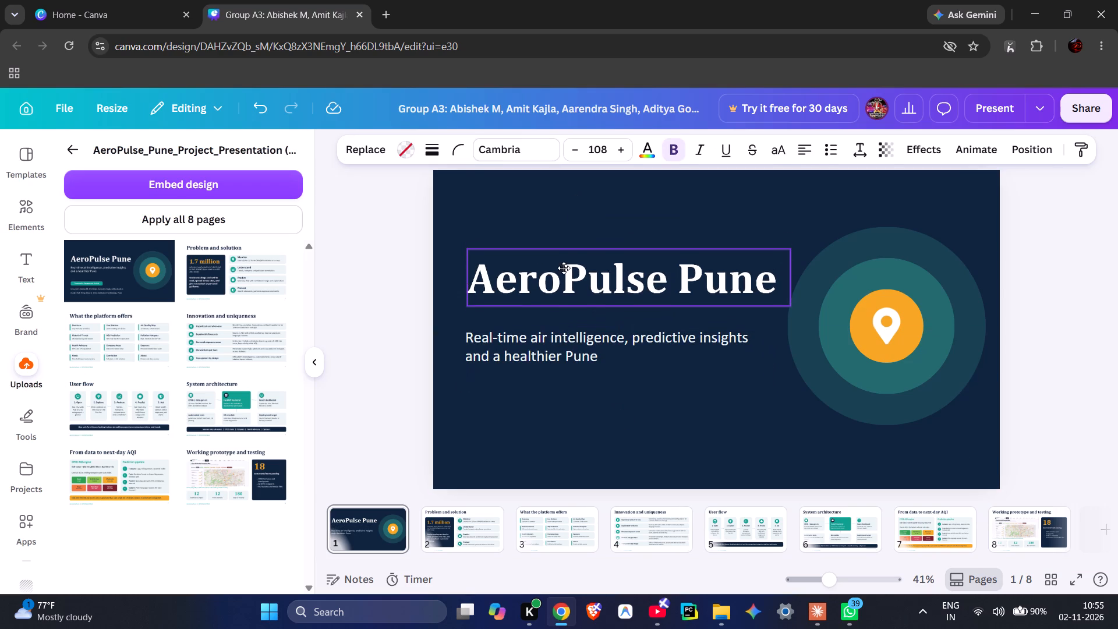
{"action": "left_click_drag", "start_coordinate": [564, 268], "coordinate": [546, 282]}
{"action": "left_click_drag", "start_coordinate": [533, 342], "coordinate": [515, 348]}
{"action": "left_click", "coordinate": [564, 426]}
{"action": "left_click", "coordinate": [369, 378]}
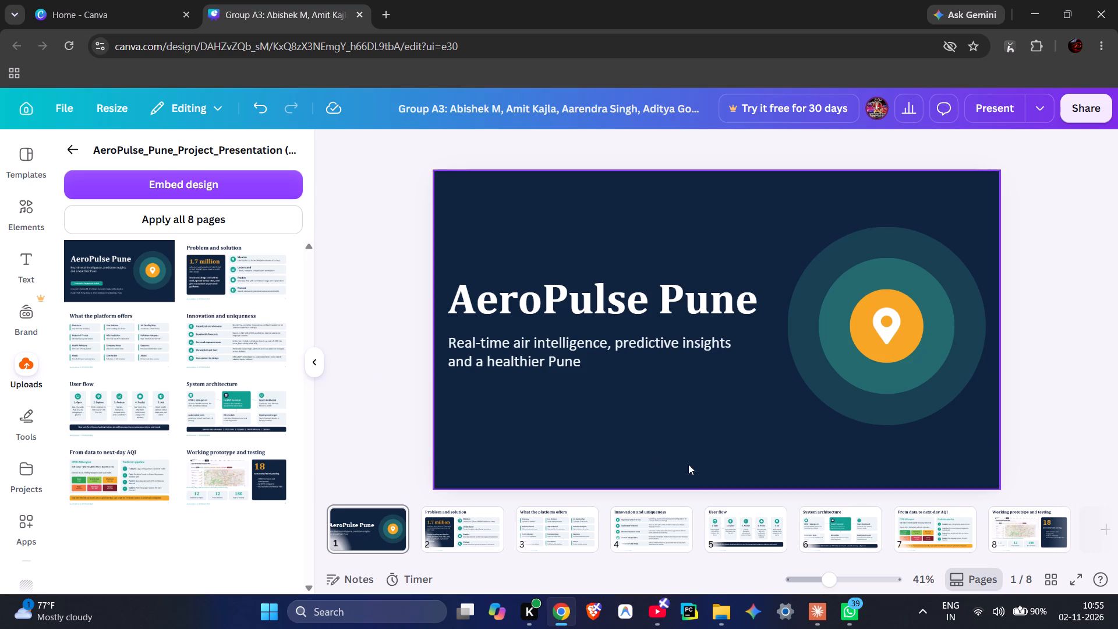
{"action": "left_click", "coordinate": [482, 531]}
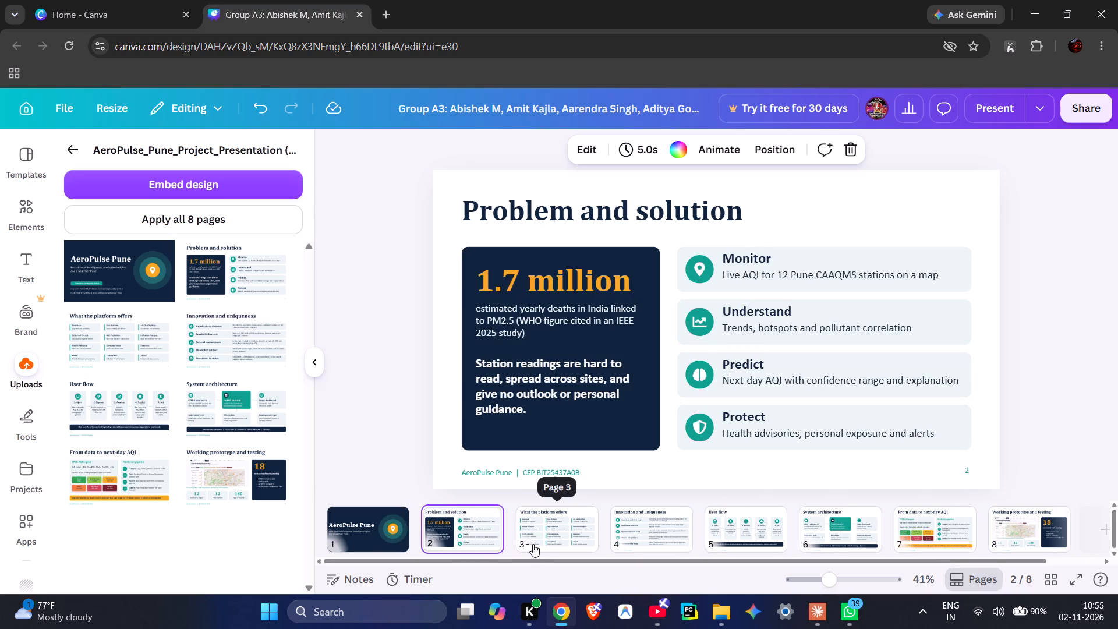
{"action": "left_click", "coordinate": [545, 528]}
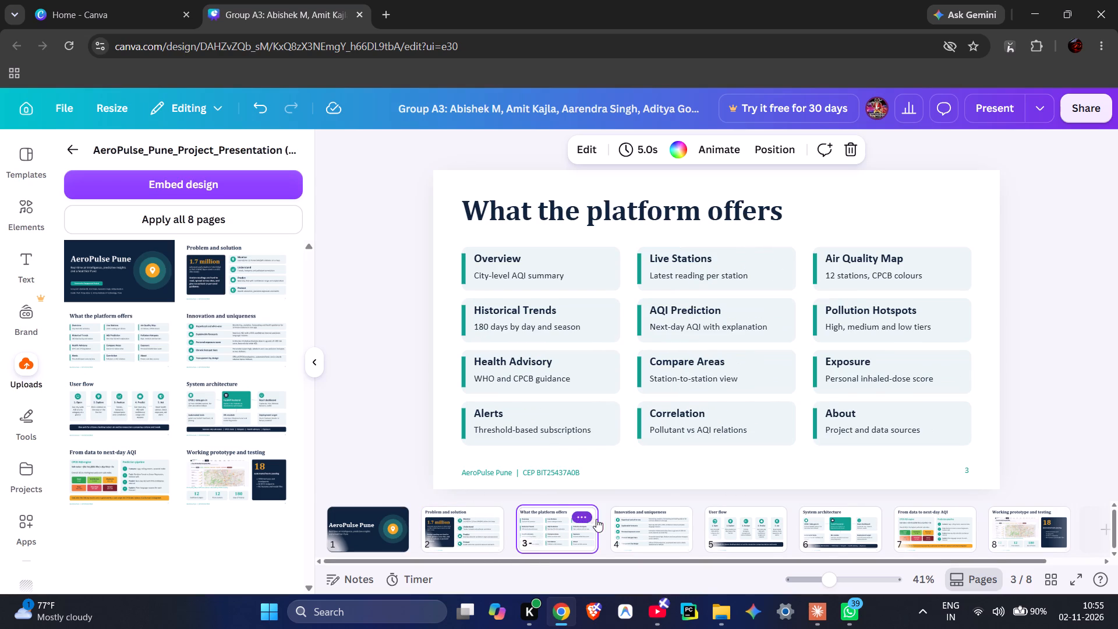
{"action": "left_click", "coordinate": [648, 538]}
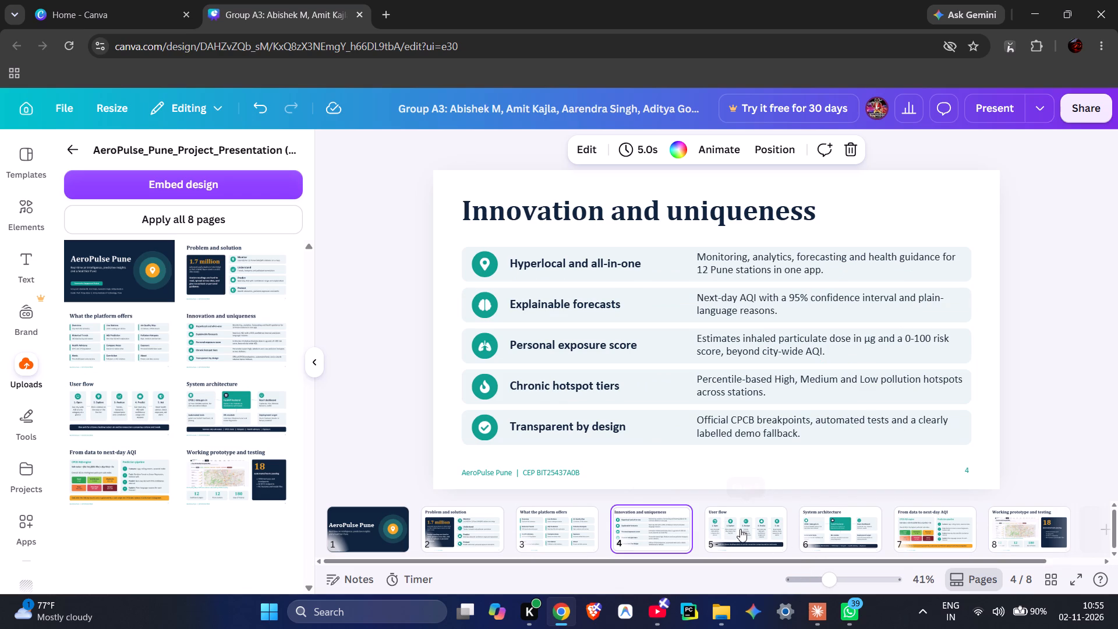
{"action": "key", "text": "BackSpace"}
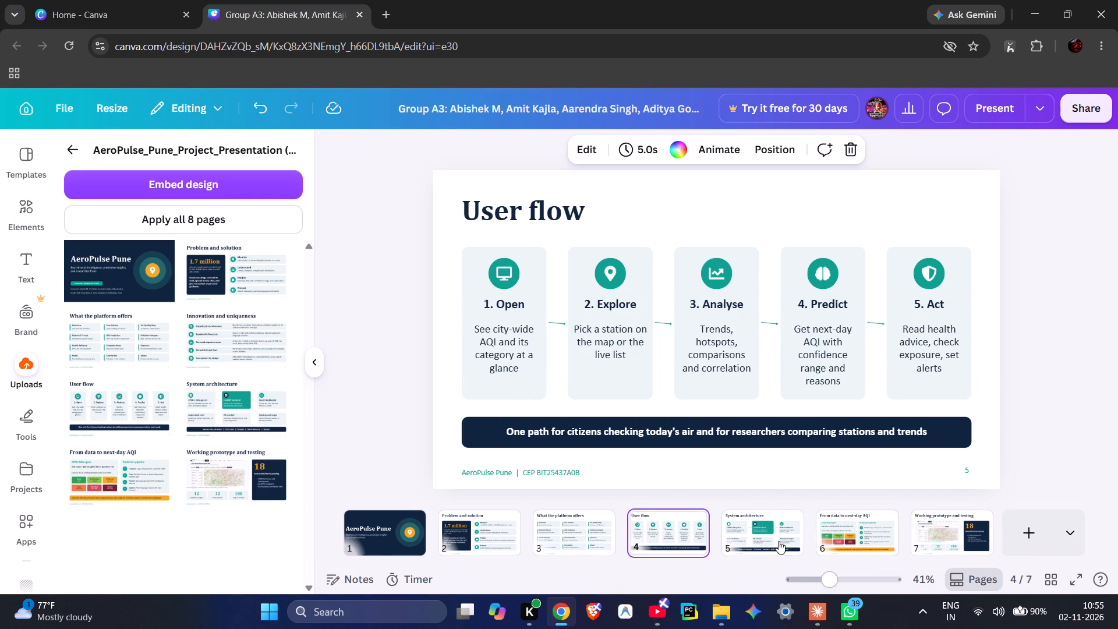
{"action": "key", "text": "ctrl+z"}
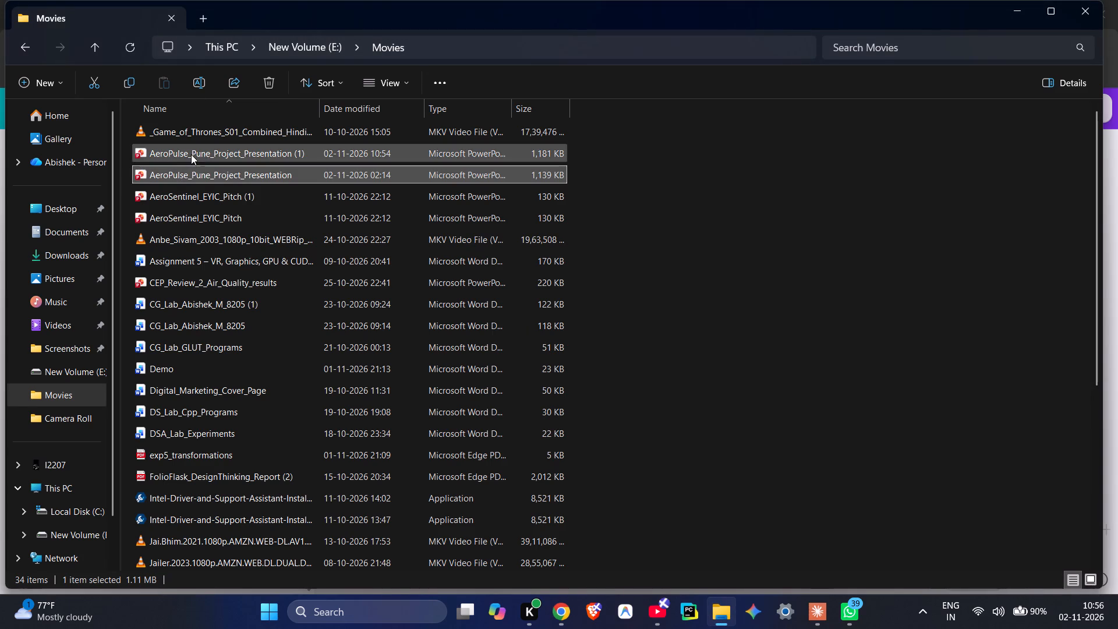
{"action": "double_click", "coordinate": [191, 154]}
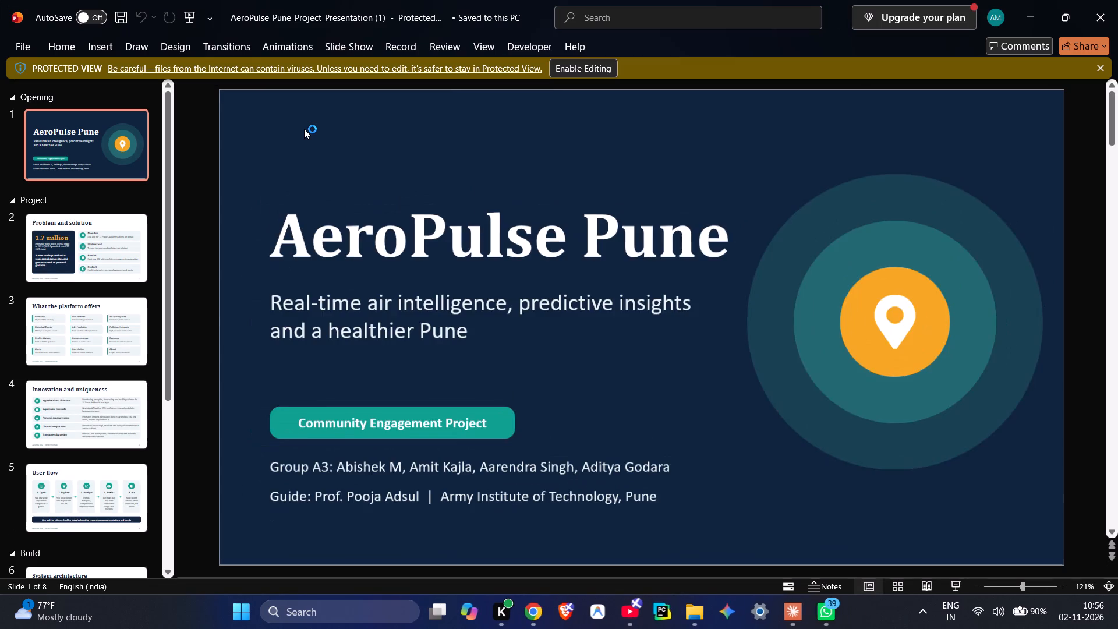
{"action": "scroll", "coordinate": [304, 129], "scroll_direction": "down", "scroll_amount": 4}
{"action": "scroll", "coordinate": [342, 309], "scroll_direction": "down", "scroll_amount": 3}
{"action": "scroll", "coordinate": [342, 309], "scroll_direction": "up", "scroll_amount": 3}
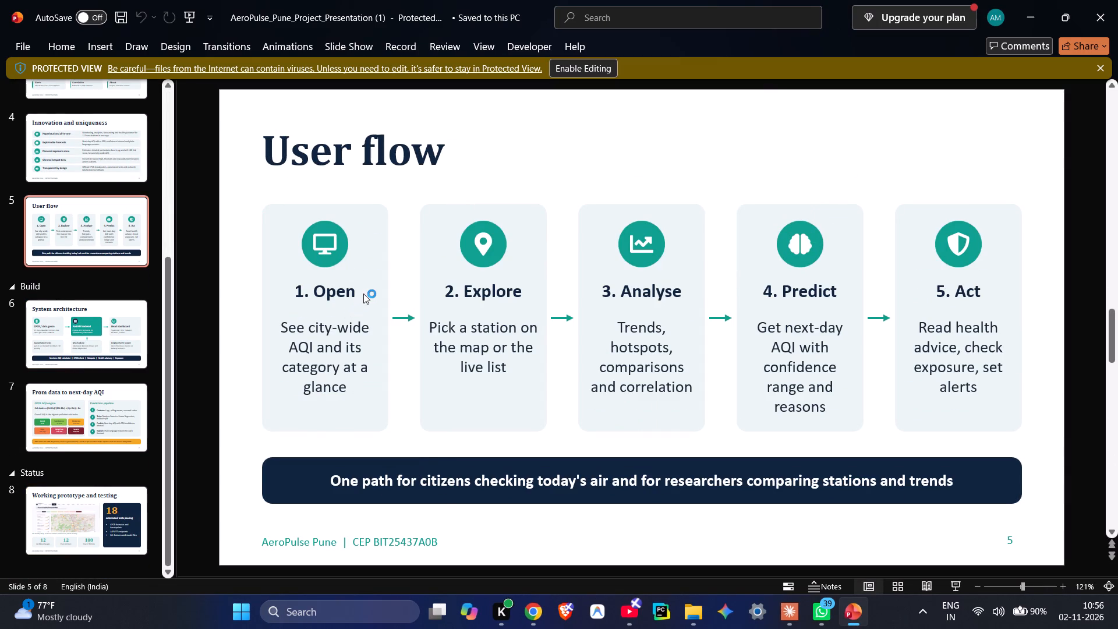
{"action": "scroll", "coordinate": [367, 285], "scroll_direction": "up", "scroll_amount": 2}
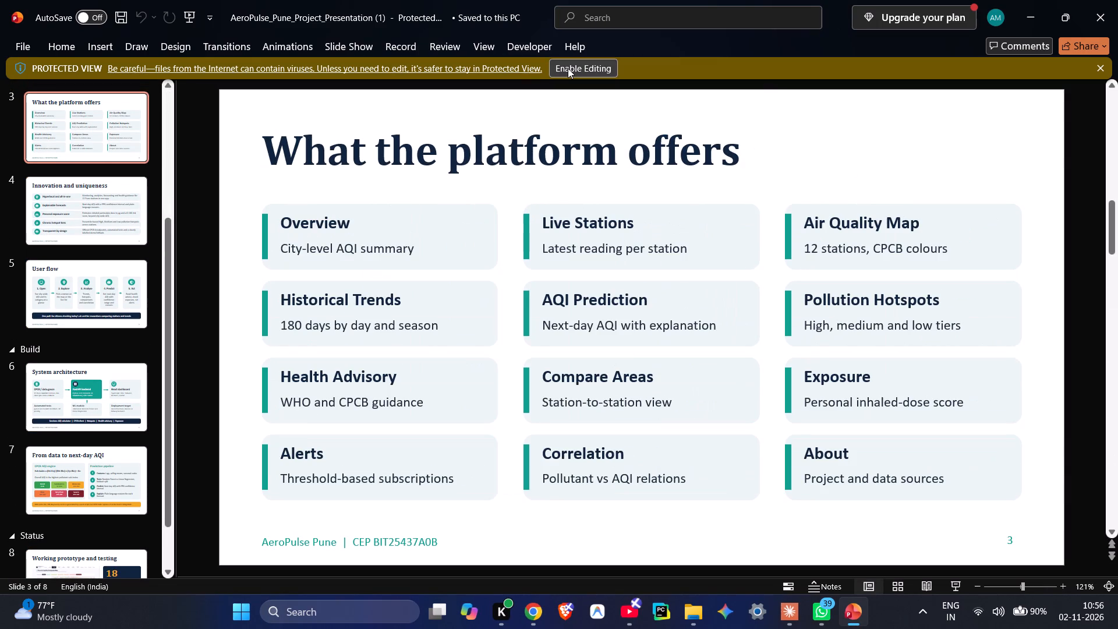
{"action": "left_click", "coordinate": [568, 68]}
Delete the group members line, the guide line and the Community Engagement Project badge from the title slide.
{"action": "scroll", "coordinate": [183, 332], "scroll_direction": "up", "scroll_amount": 4}
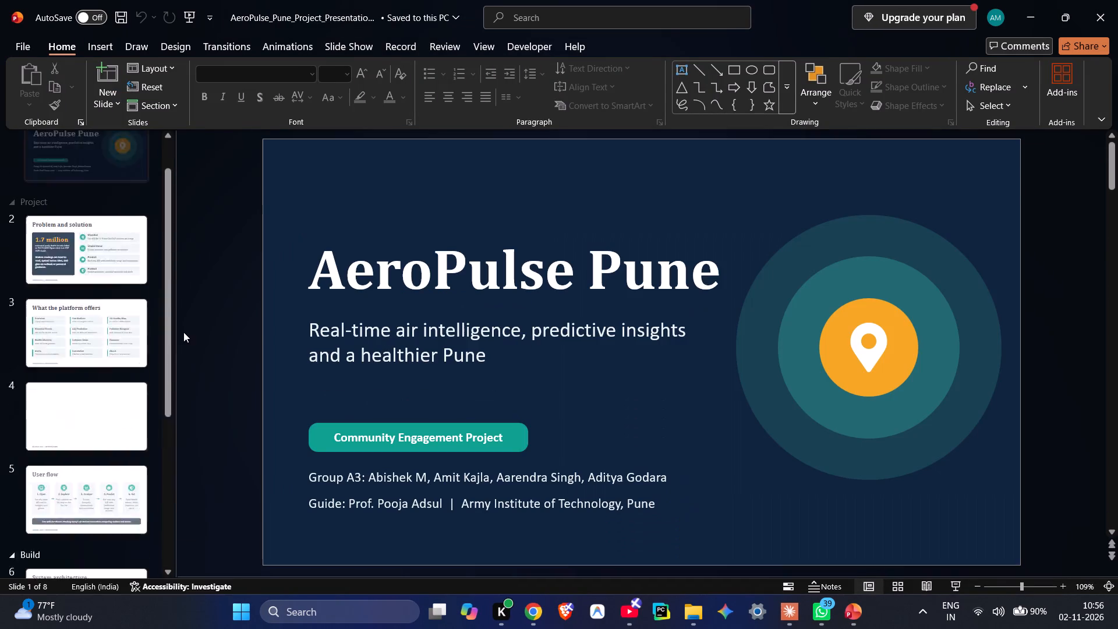
{"action": "left_click", "coordinate": [363, 478]}
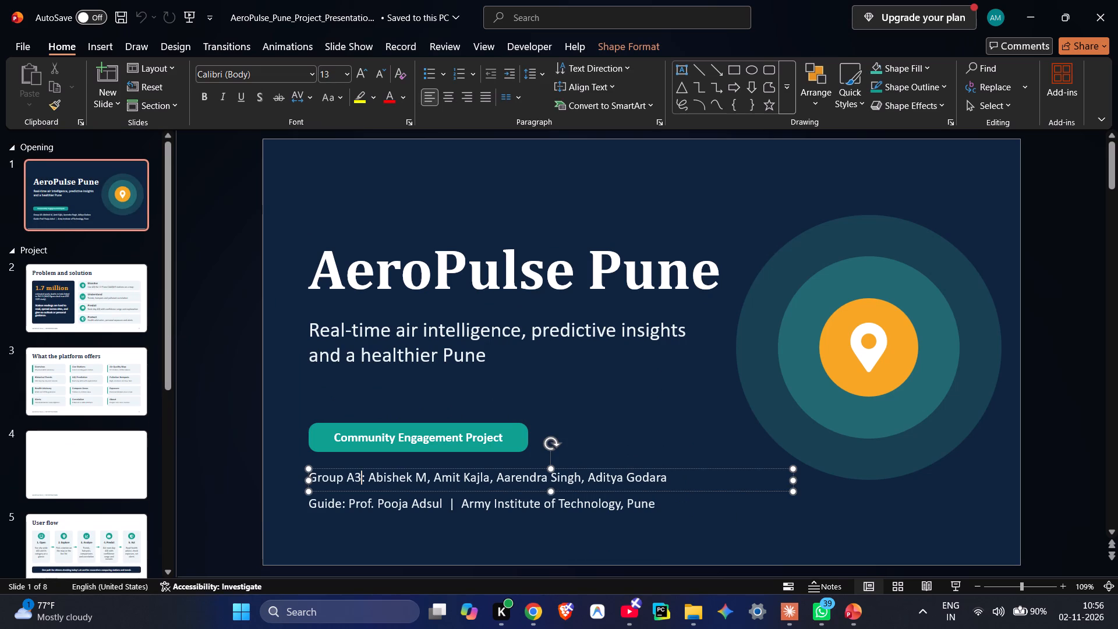
{"action": "left_click", "coordinate": [760, 517]}
{"action": "left_click", "coordinate": [703, 476]}
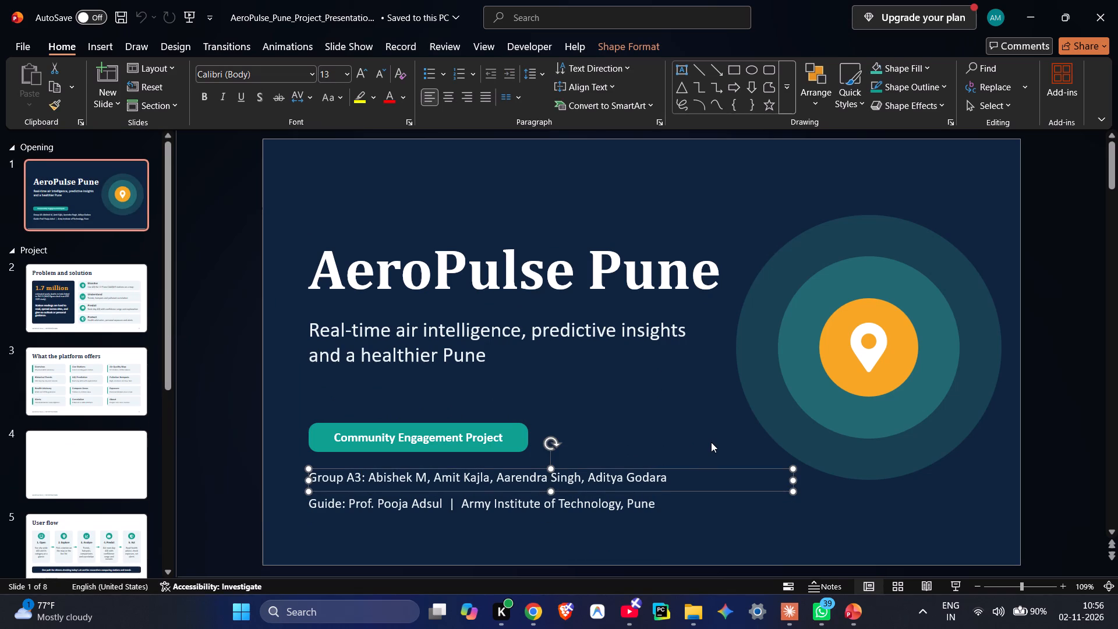
{"action": "key", "text": "BackSpace"}
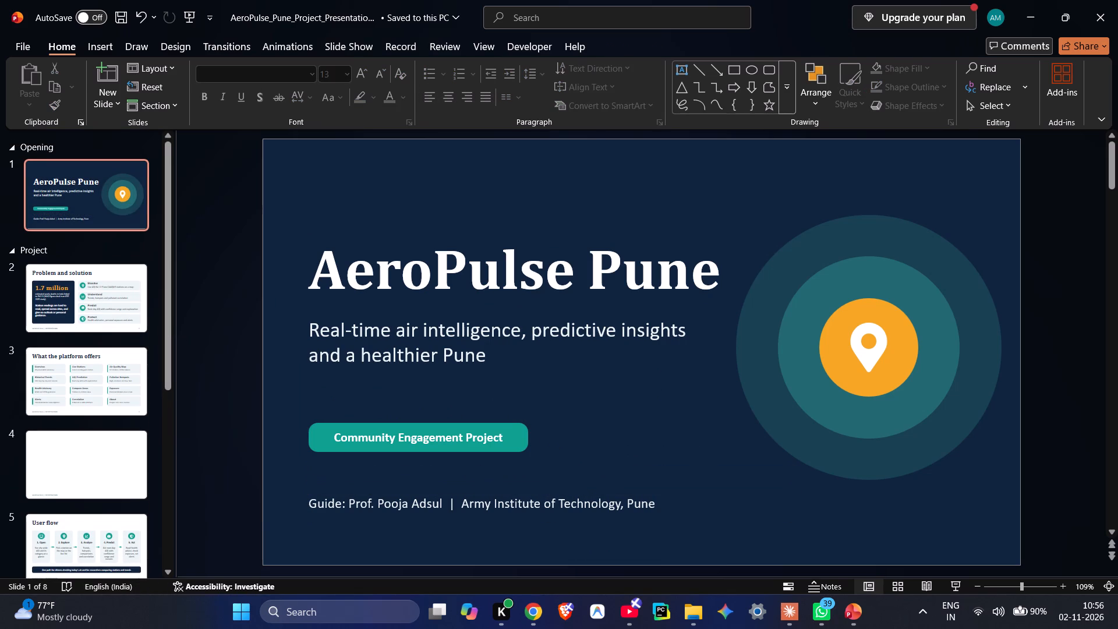
{"action": "left_click", "coordinate": [657, 506]}
{"action": "key", "text": "BackSpace"}
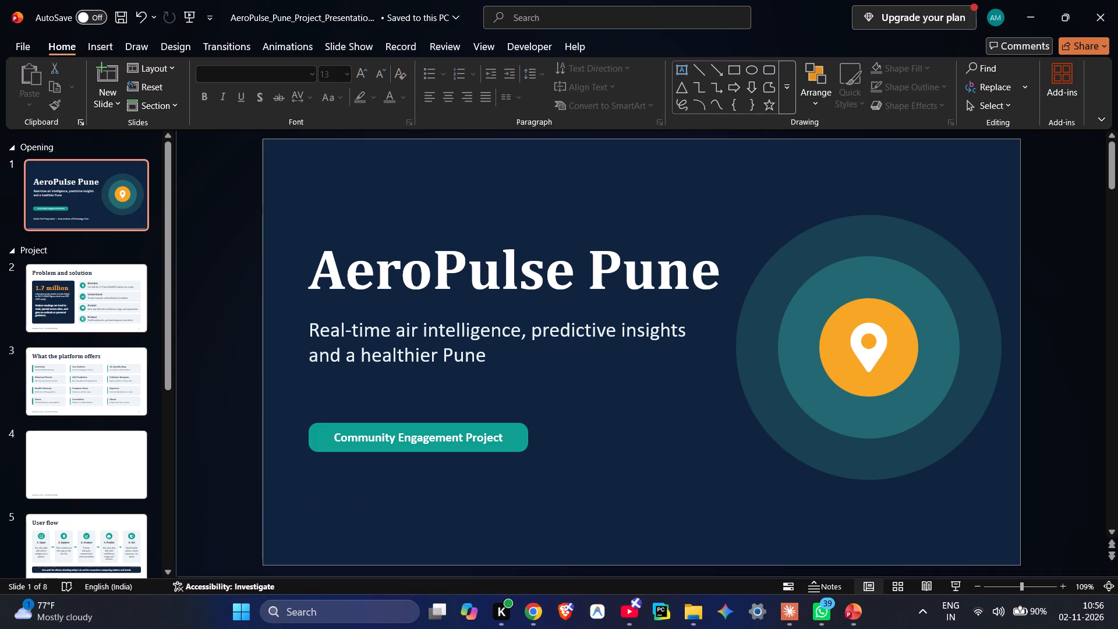
{"action": "left_click", "coordinate": [522, 437]}
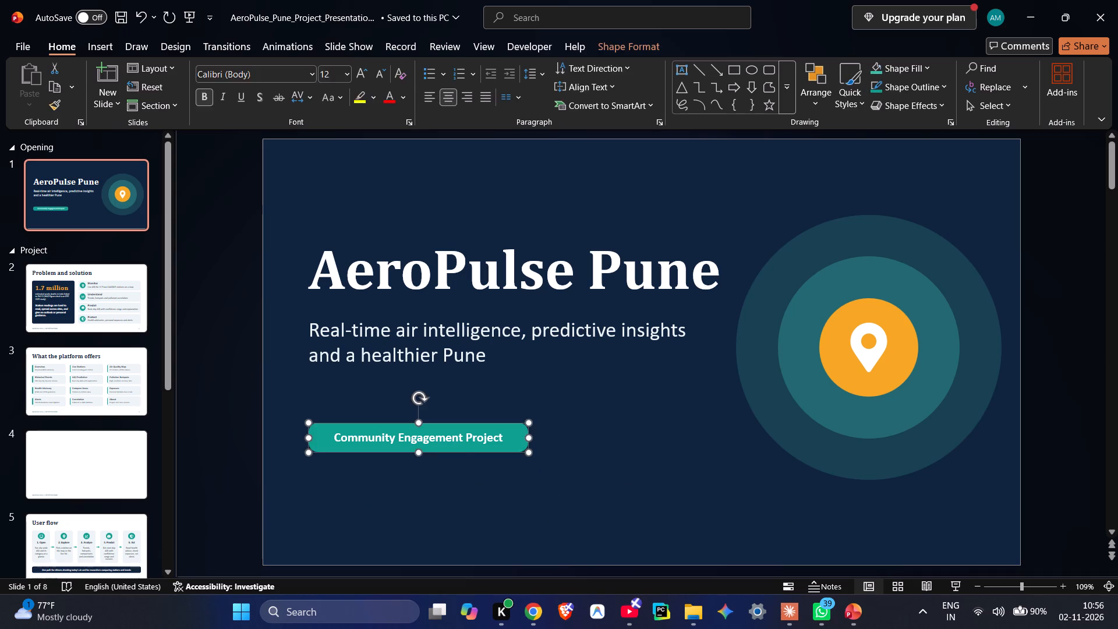
{"action": "key", "text": "BackSpace"}
{"action": "left_click", "coordinate": [522, 437]}
{"action": "key", "text": "BackSpace"}
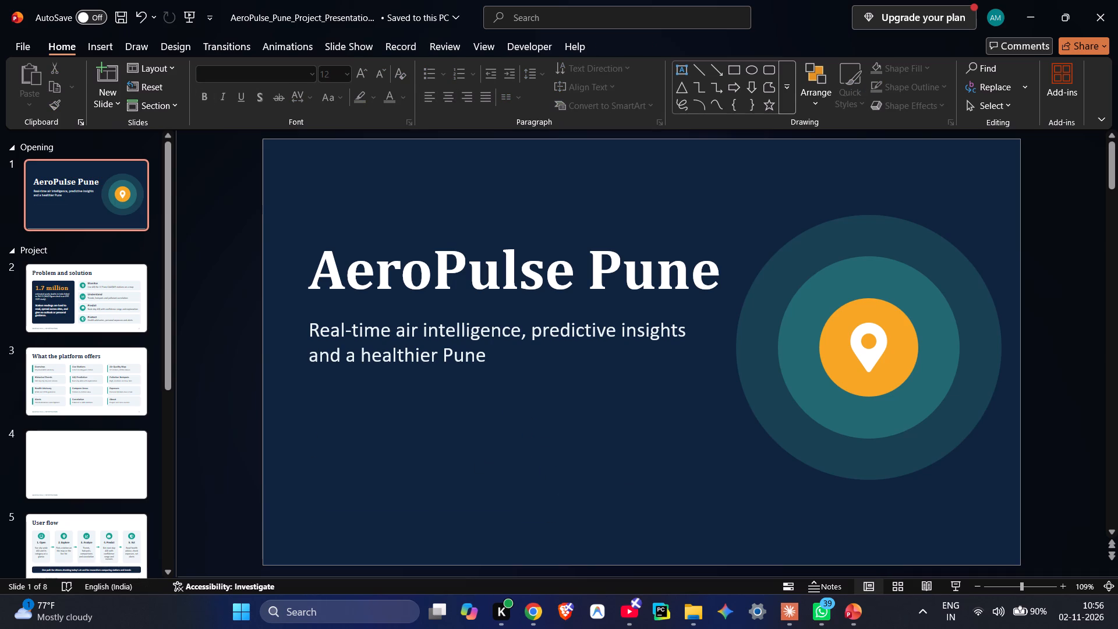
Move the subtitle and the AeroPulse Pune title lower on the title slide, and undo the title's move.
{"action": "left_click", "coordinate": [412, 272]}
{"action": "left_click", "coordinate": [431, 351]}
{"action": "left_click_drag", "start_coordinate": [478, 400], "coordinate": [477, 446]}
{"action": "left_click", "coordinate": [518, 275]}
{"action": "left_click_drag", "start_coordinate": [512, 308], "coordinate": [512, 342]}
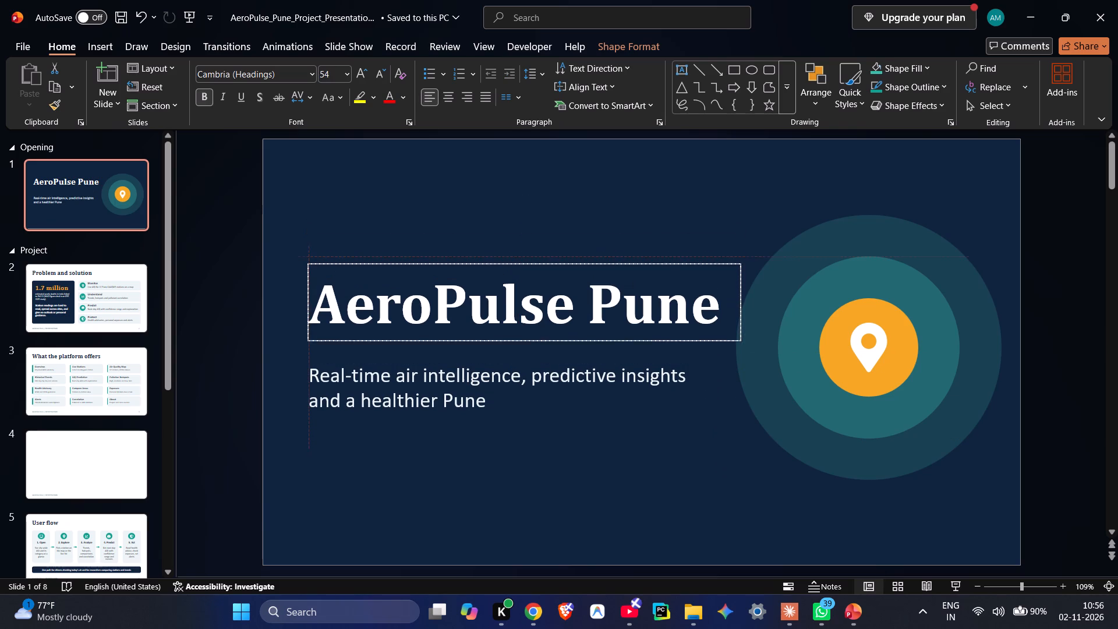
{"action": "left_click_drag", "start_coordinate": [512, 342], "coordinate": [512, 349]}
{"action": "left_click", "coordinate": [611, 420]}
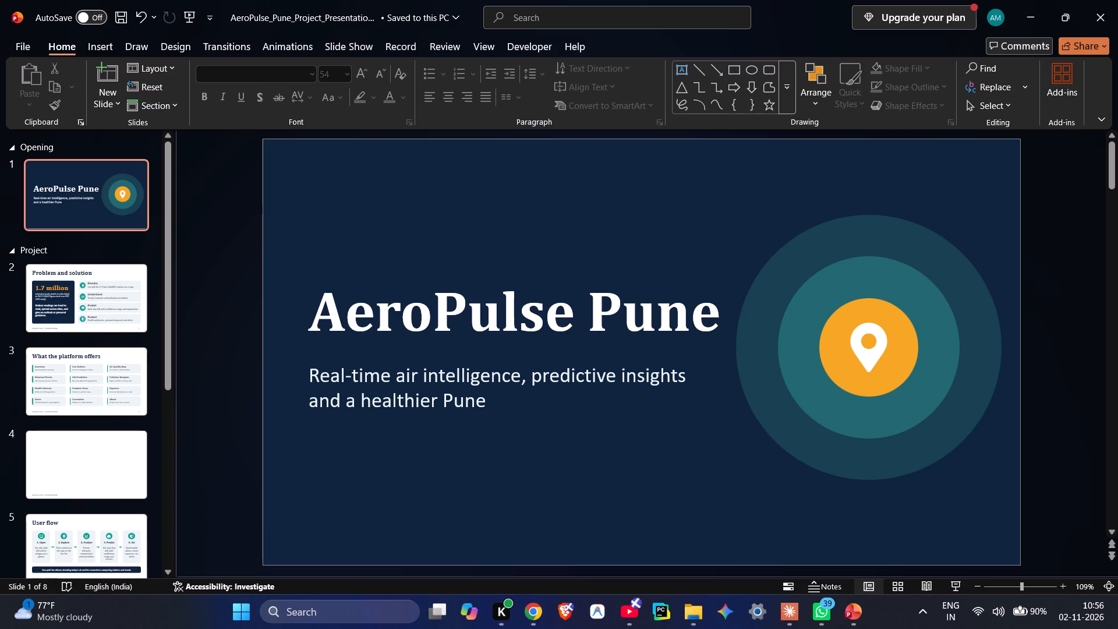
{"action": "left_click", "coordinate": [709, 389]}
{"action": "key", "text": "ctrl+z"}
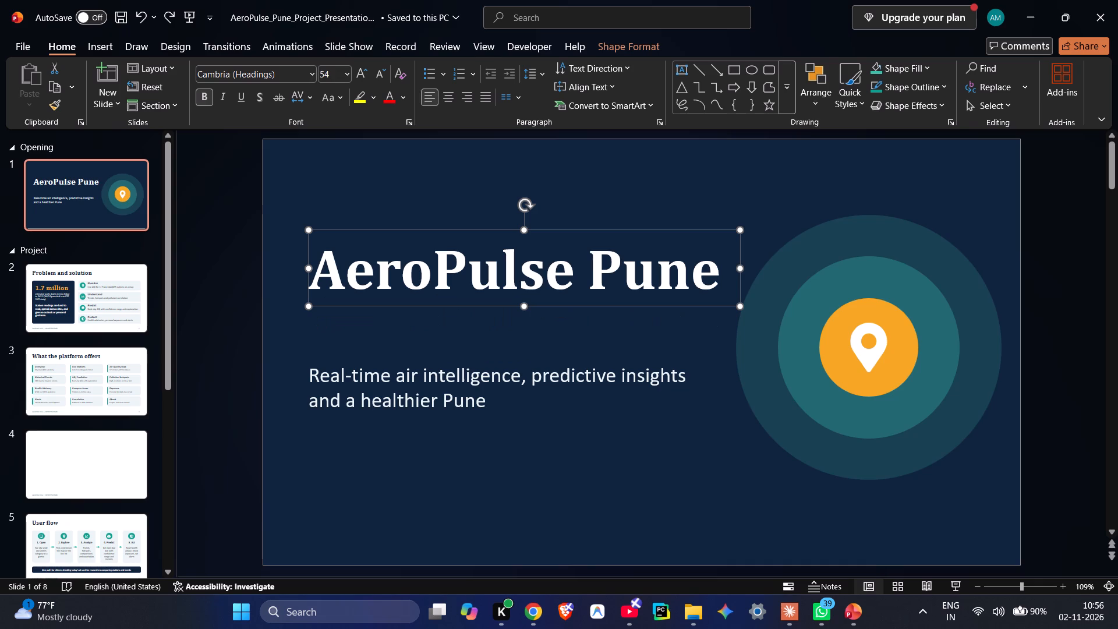
Move the subtitle up so it sits close beneath the AeroPulse Pune title, keeping their left edges aligned.
{"action": "left_click", "coordinate": [692, 448]}
{"action": "left_click", "coordinate": [550, 408]}
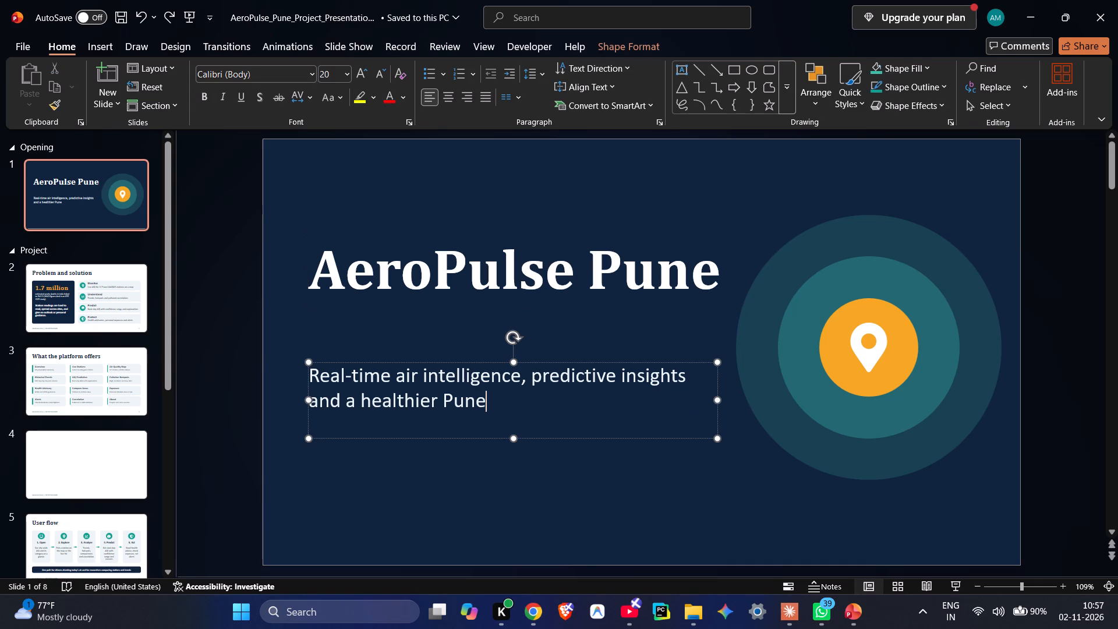
{"action": "left_click_drag", "start_coordinate": [543, 440], "coordinate": [537, 394]}
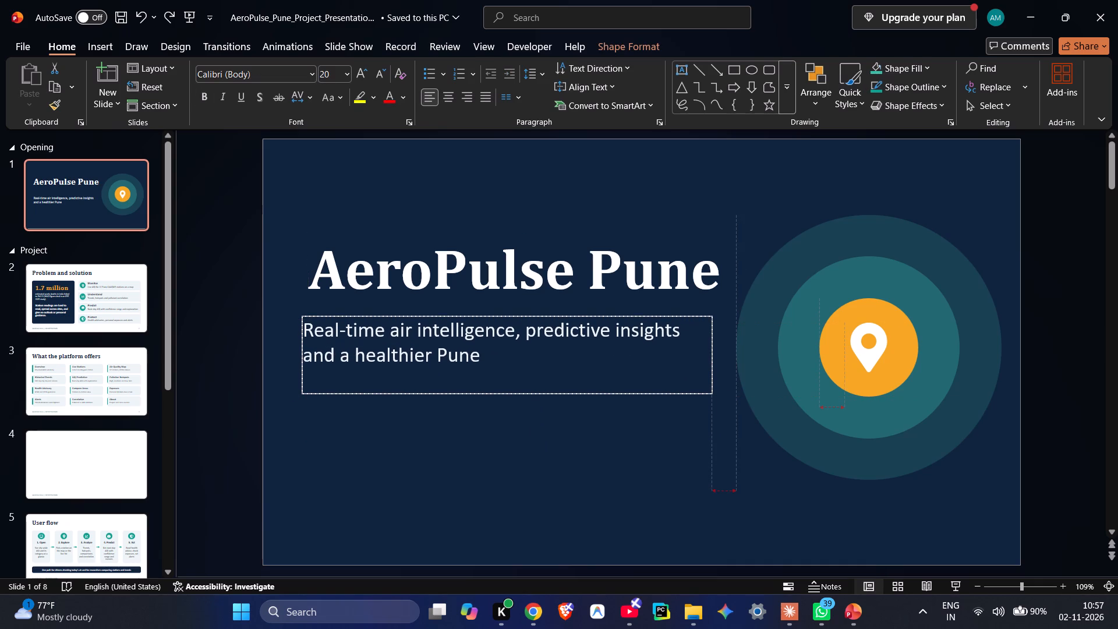
{"action": "left_click_drag", "start_coordinate": [537, 394], "coordinate": [544, 388]}
{"action": "left_click", "coordinate": [448, 462]}
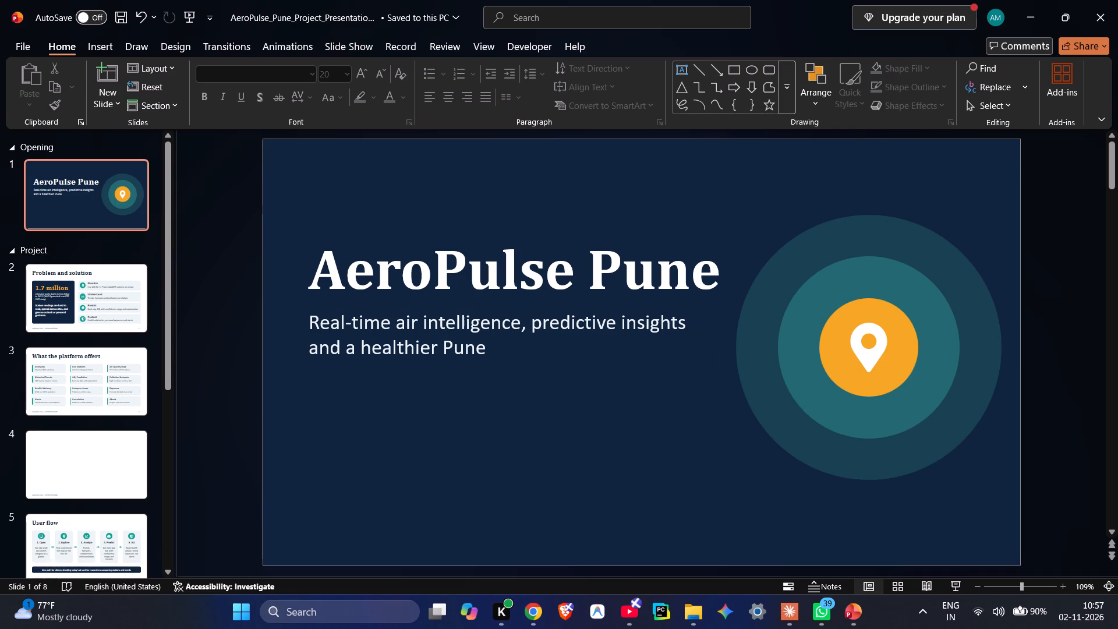
Insert a text box below the subtitle on the title slide and set its text to bold white.
{"action": "left_click", "coordinate": [84, 48]}
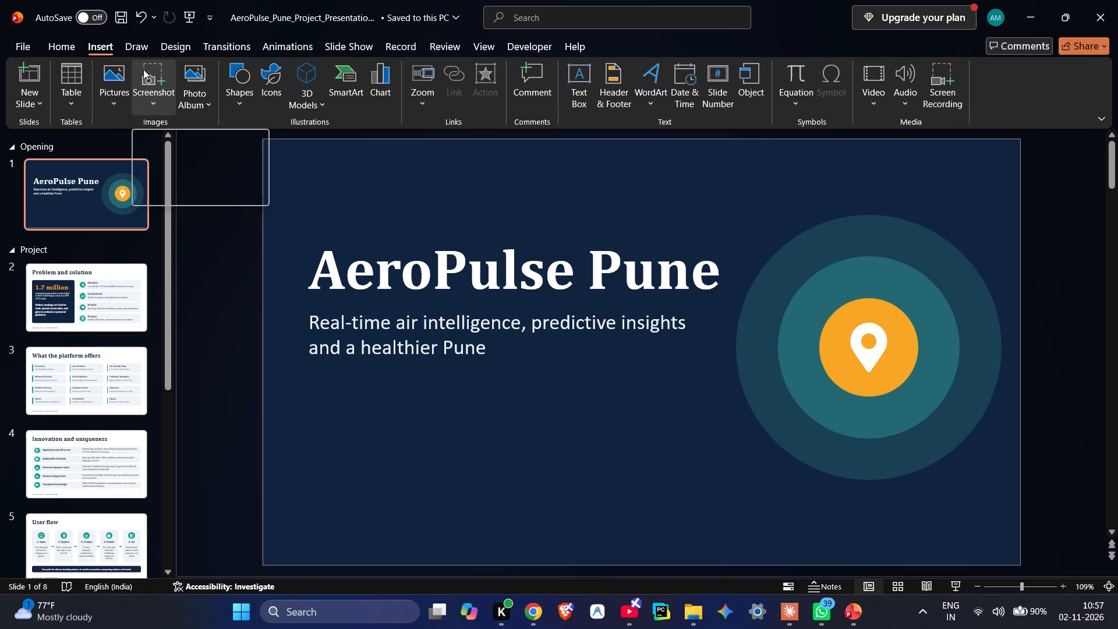
{"action": "left_click", "coordinate": [585, 98]}
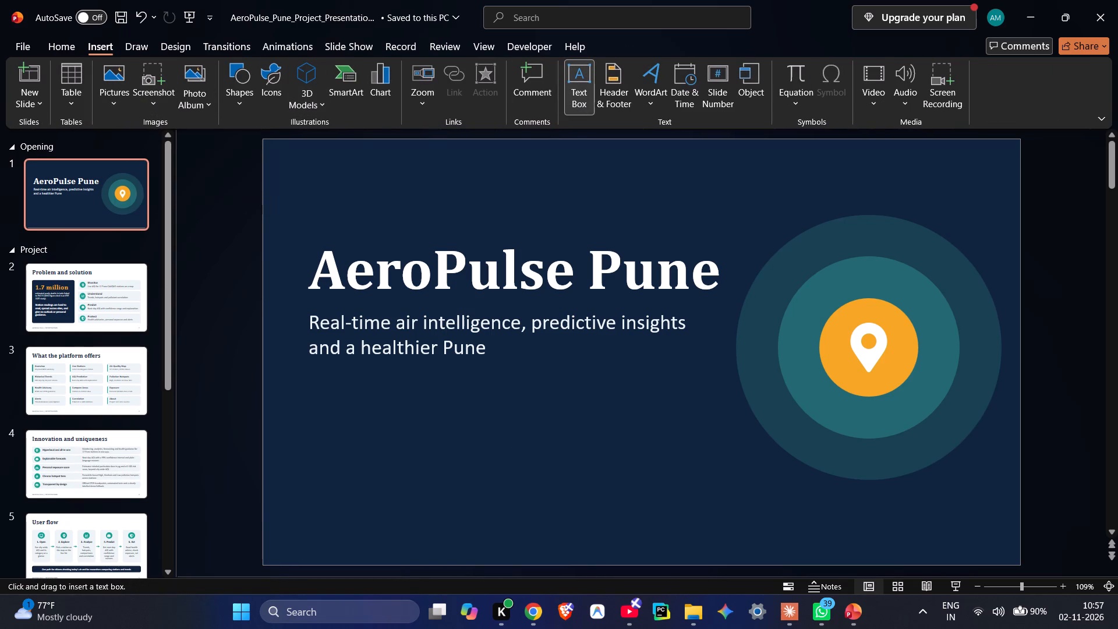
{"action": "left_click", "coordinate": [345, 434]}
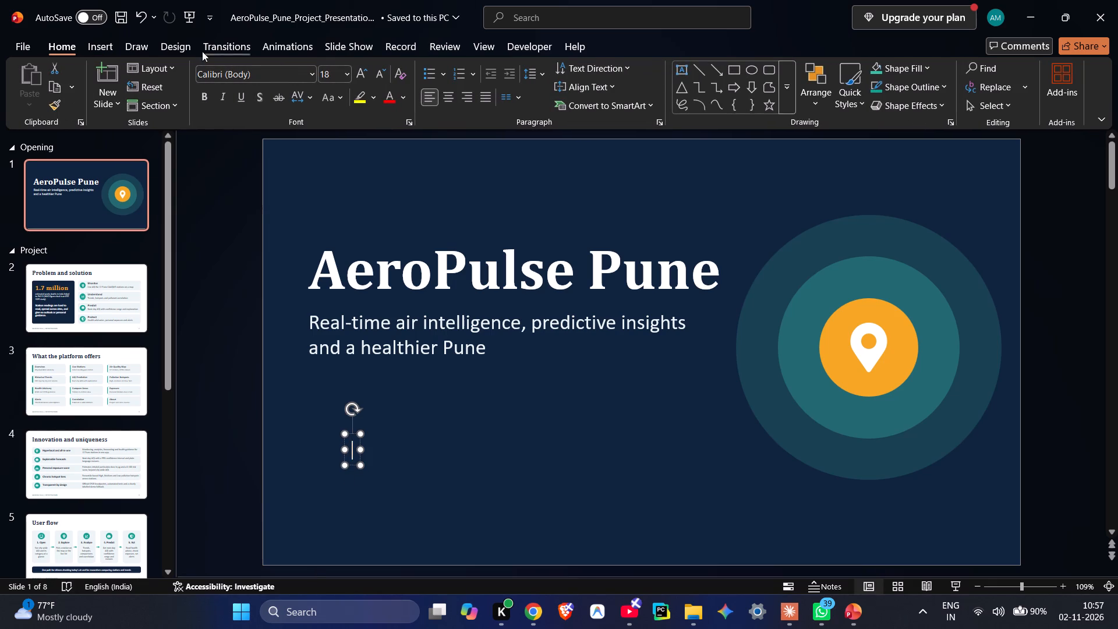
{"action": "left_click", "coordinate": [202, 93]}
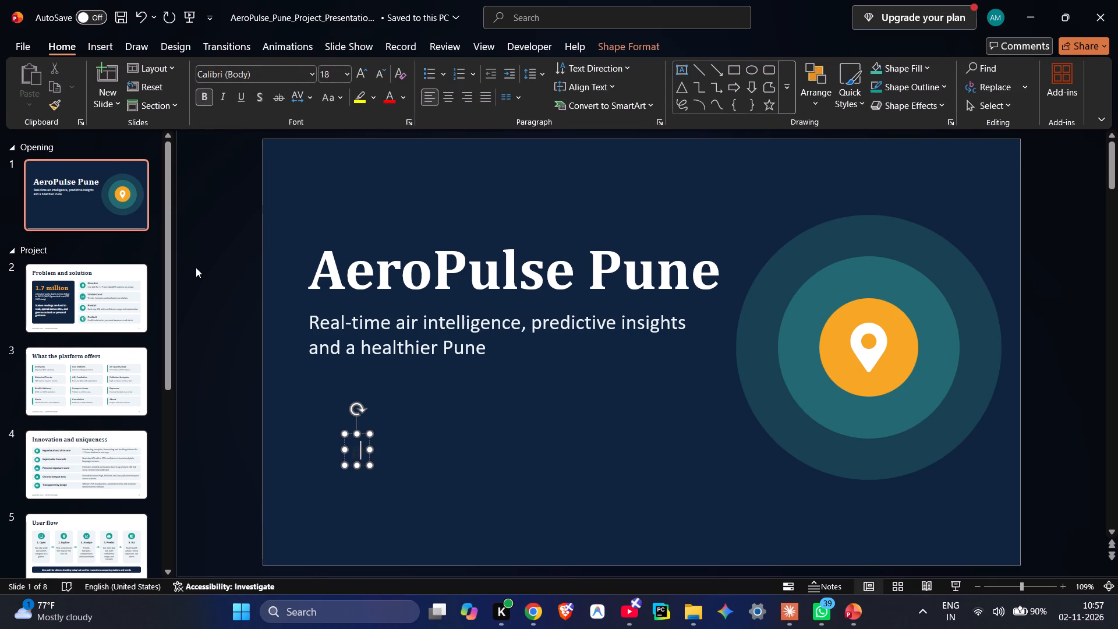
{"action": "key", "text": "BackSpace"}
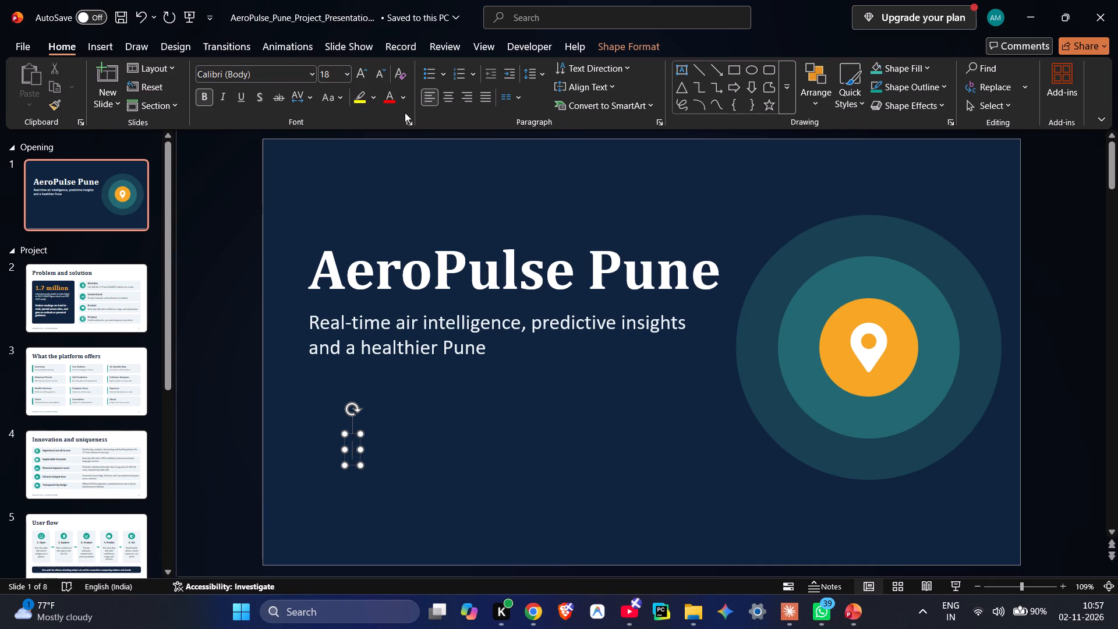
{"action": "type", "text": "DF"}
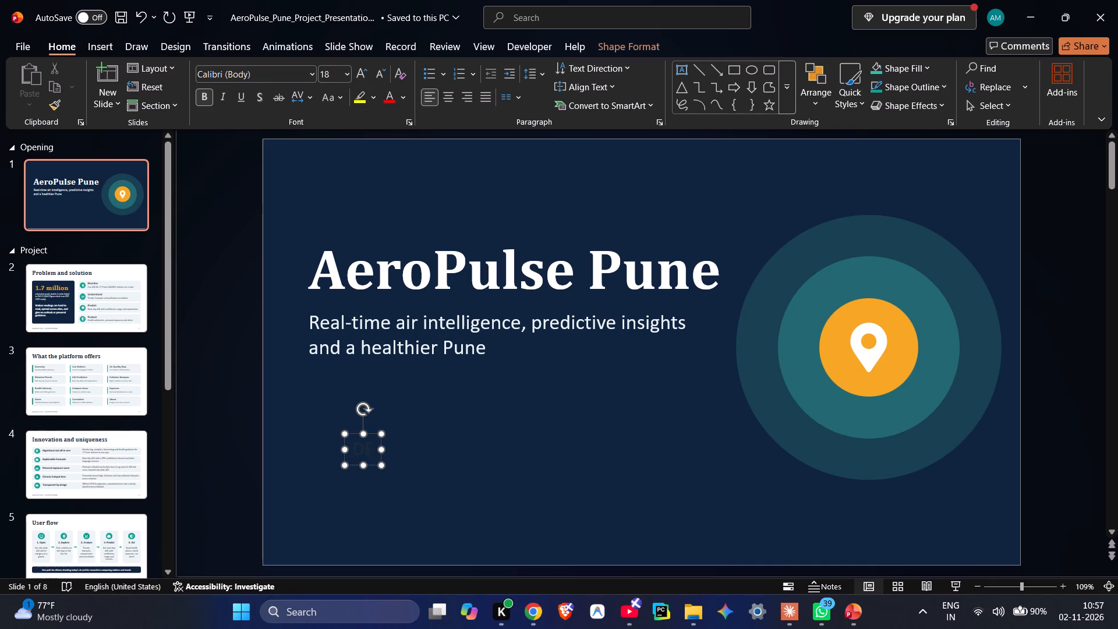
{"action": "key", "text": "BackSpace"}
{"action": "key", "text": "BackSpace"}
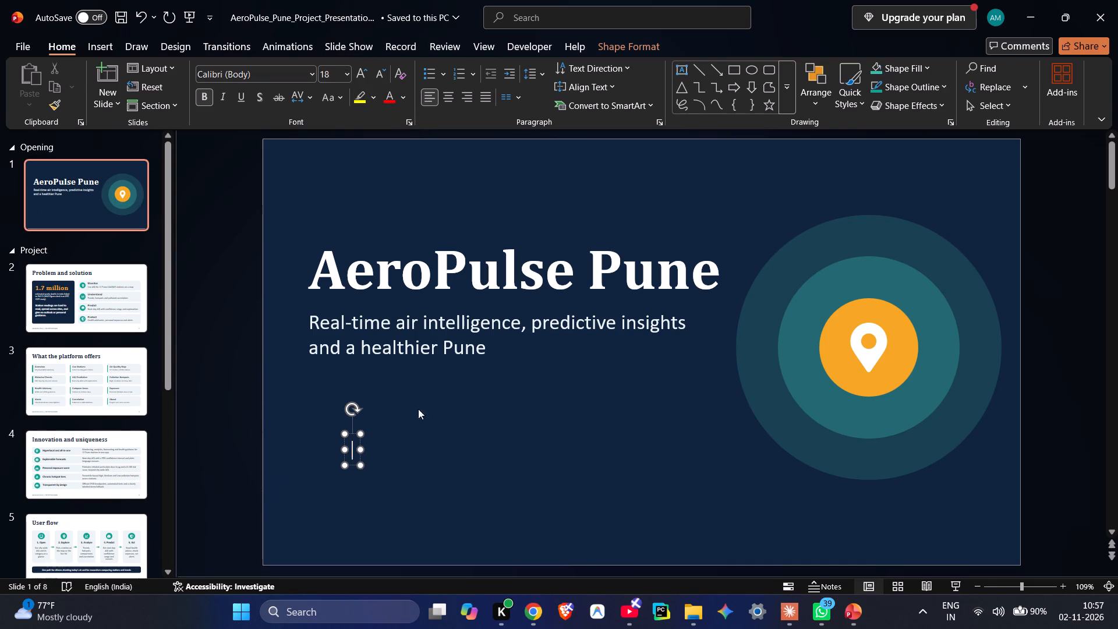
{"action": "left_click", "coordinate": [402, 100]}
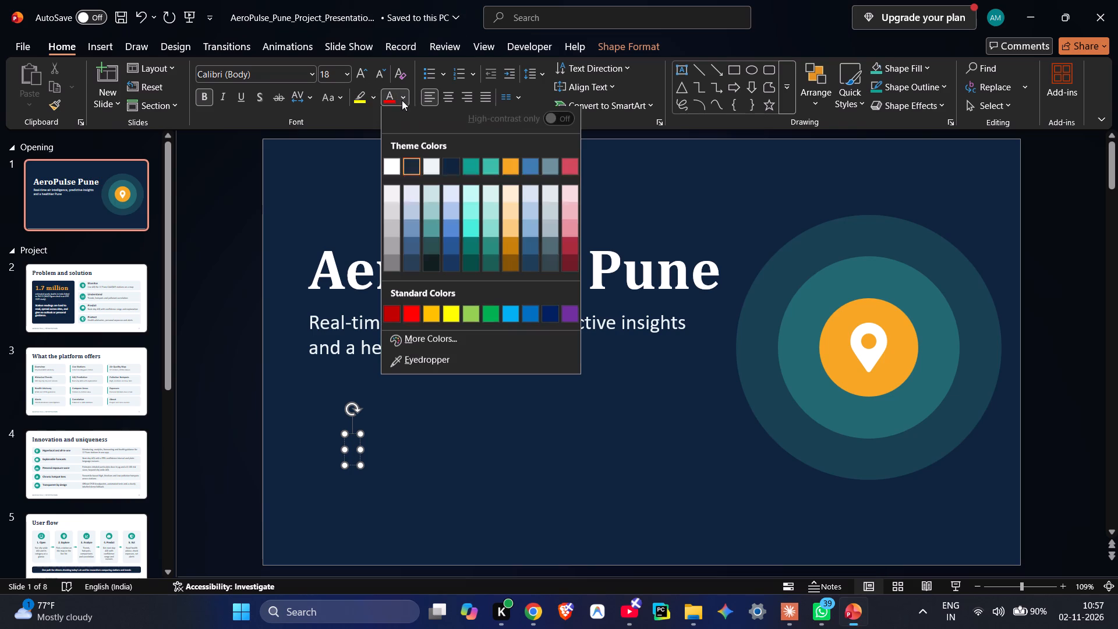
{"action": "left_click", "coordinate": [394, 170]}
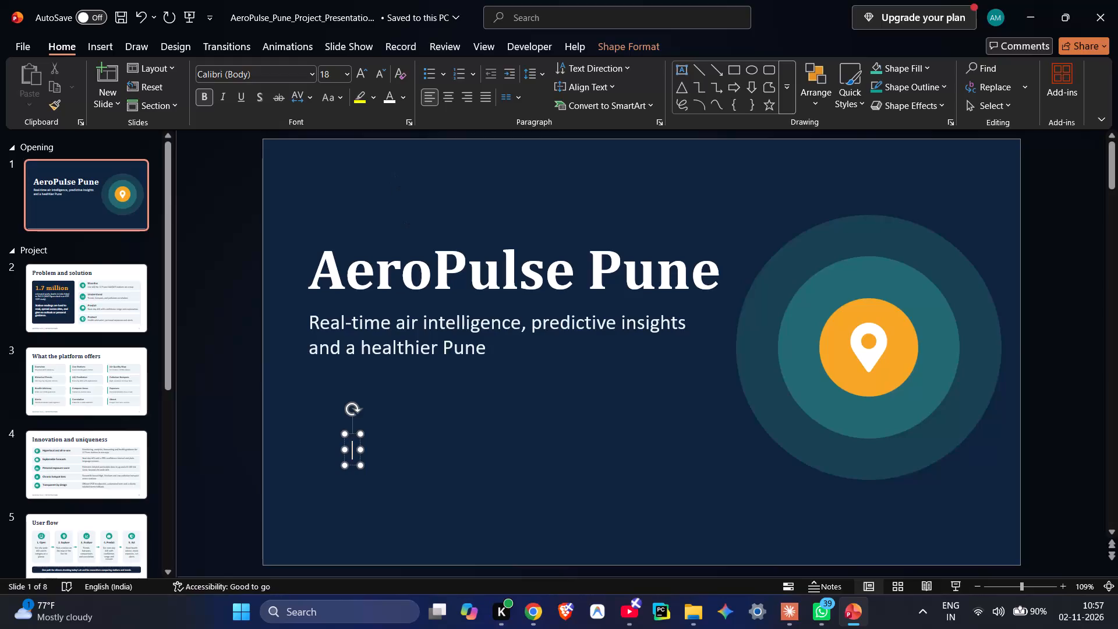
Enter the heading "Team Members:" in the new text box.
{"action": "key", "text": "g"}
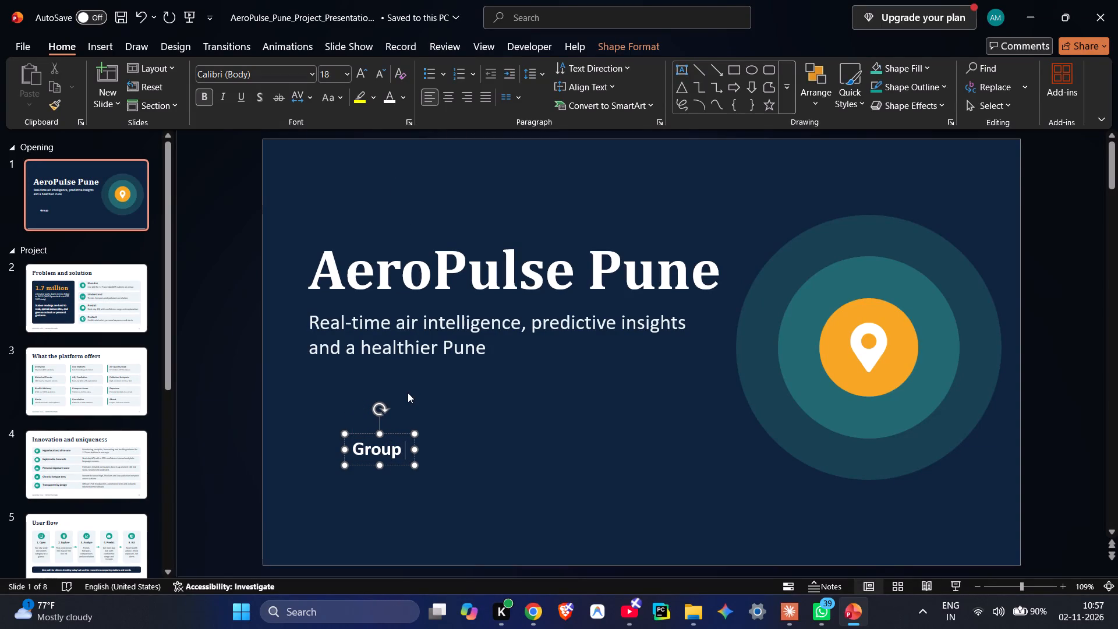
{"action": "key", "text": "BackSpace"}
{"action": "key", "text": "BackSpace"}
{"action": "key", "text": "BackSpace"}
{"action": "key", "text": "BackSpace"}
{"action": "key", "text": "BackSpace"}
{"action": "key", "text": "BackSpace"}
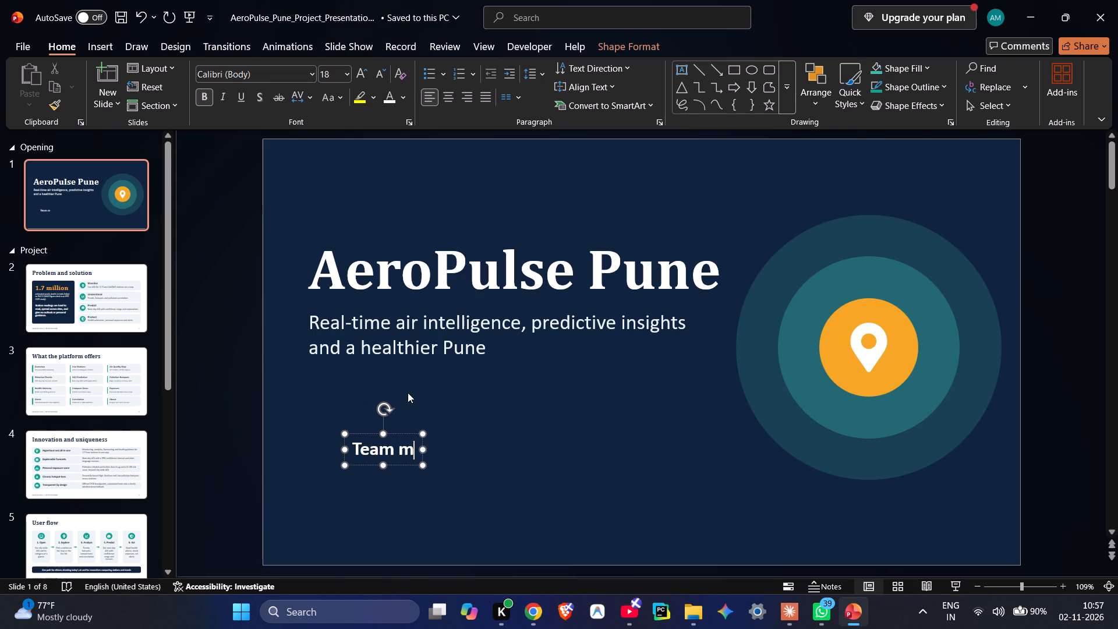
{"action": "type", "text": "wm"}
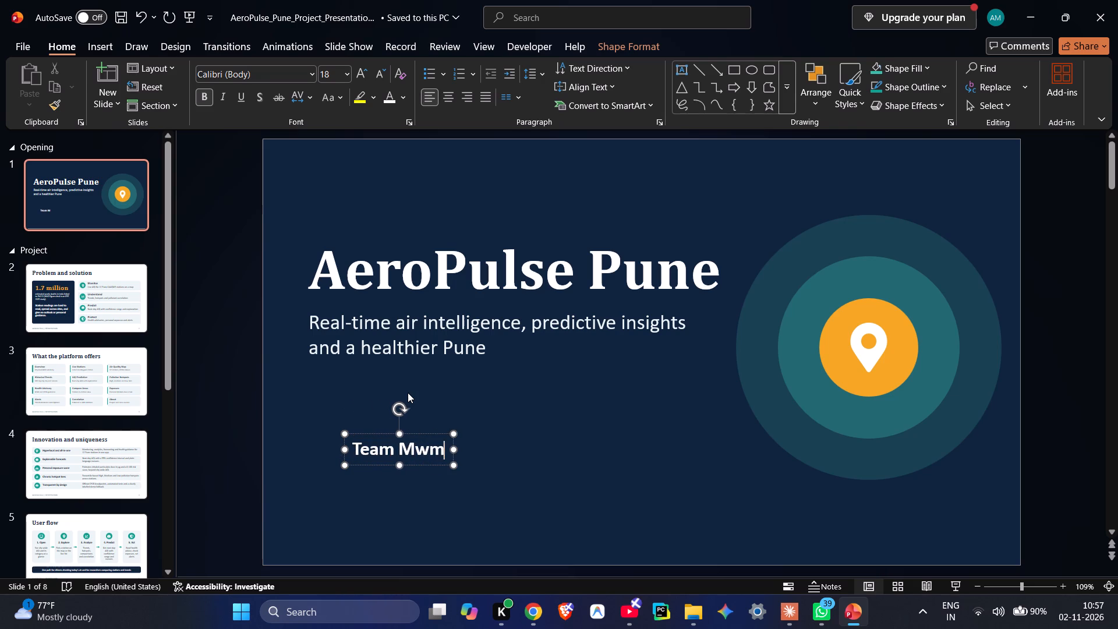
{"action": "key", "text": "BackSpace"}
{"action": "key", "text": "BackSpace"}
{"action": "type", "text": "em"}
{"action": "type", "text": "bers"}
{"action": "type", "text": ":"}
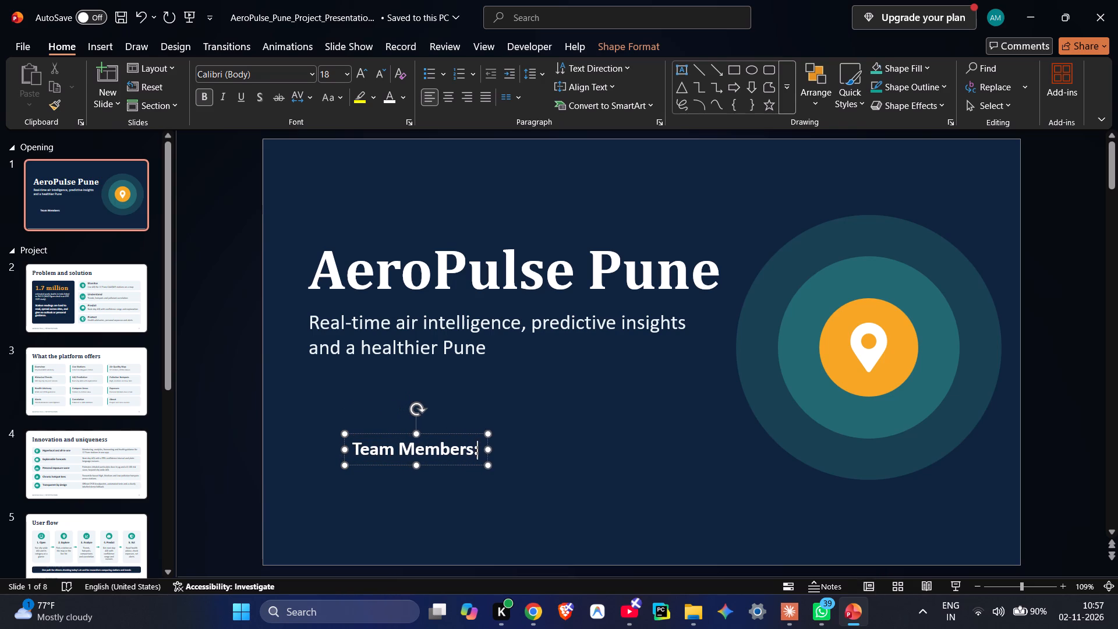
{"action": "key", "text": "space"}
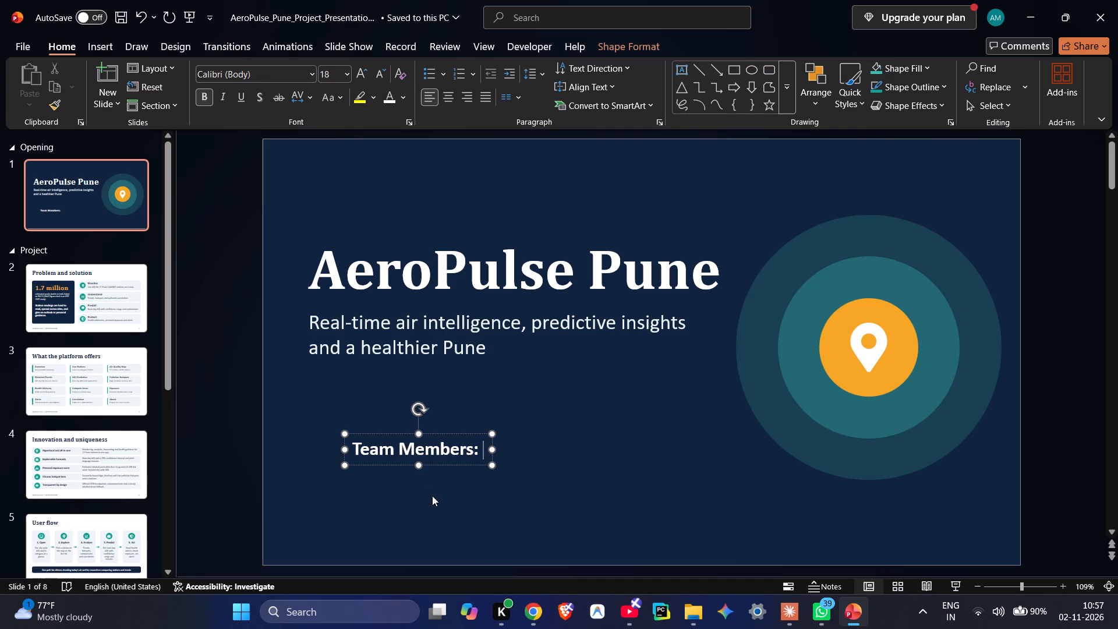
Move the Team Members text box up and left so its text lines up beneath the subtitle.
{"action": "left_click", "coordinate": [432, 496]}
{"action": "left_click", "coordinate": [412, 457]}
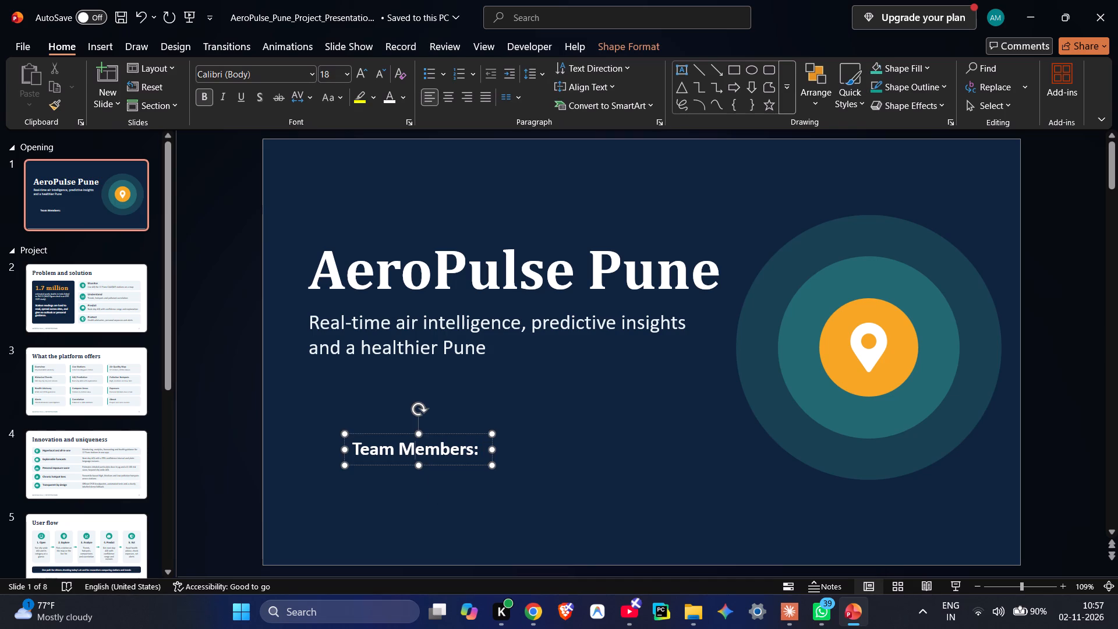
{"action": "left_click_drag", "start_coordinate": [445, 465], "coordinate": [404, 414]}
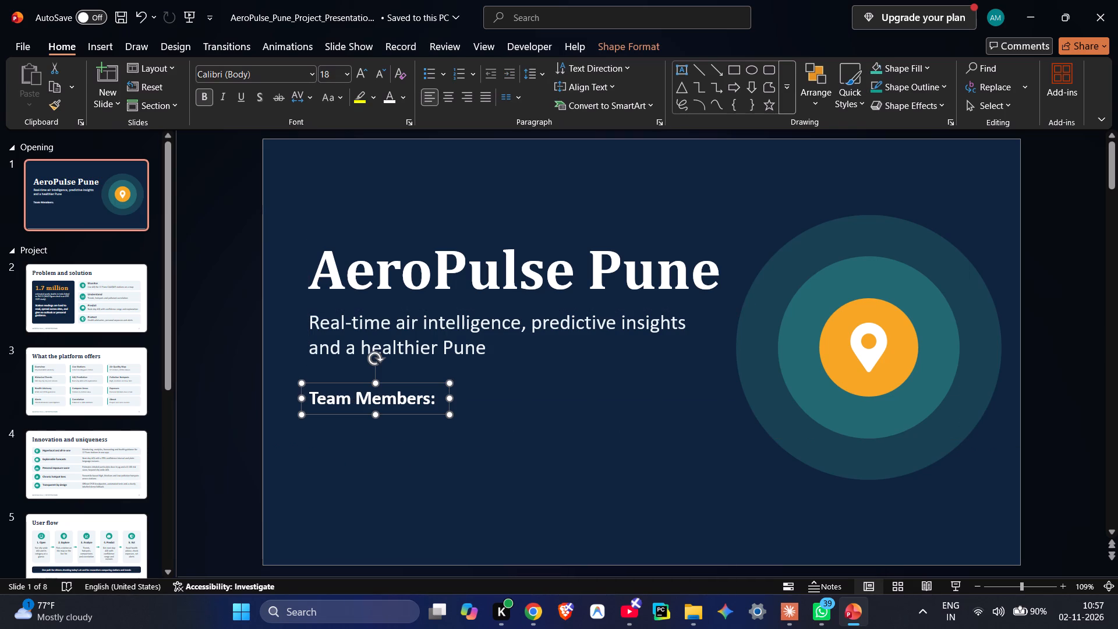
Enter the first team member's name on a new line indented with spaces beneath the Team Members heading.
{"action": "left_click", "coordinate": [436, 405]}
{"action": "key", "text": "Return"}
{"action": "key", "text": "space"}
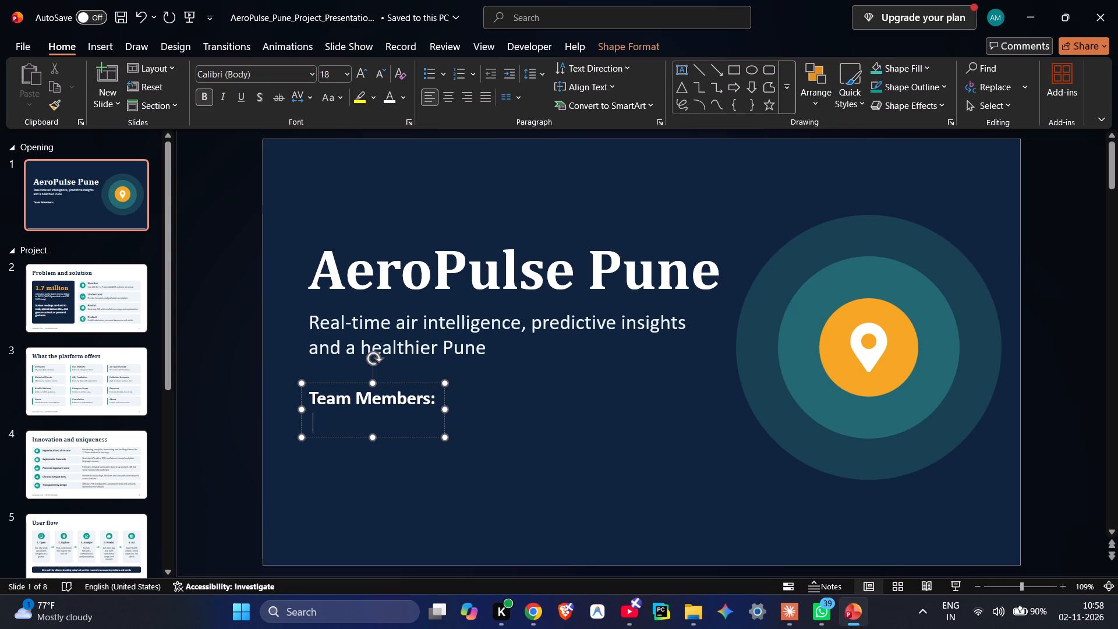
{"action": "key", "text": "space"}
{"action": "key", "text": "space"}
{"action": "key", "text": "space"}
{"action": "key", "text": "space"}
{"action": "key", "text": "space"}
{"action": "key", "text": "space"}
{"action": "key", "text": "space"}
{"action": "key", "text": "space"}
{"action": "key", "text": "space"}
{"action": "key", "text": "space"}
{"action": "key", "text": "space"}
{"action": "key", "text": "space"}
{"action": "key", "text": "ctrl+a"}
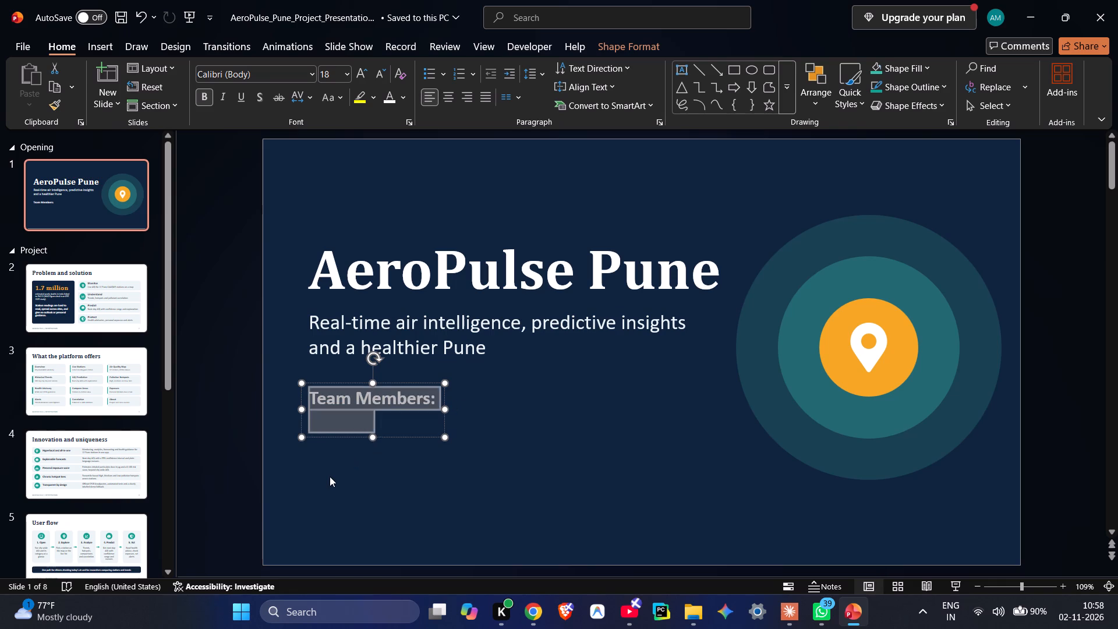
{"action": "left_click", "coordinate": [380, 426]}
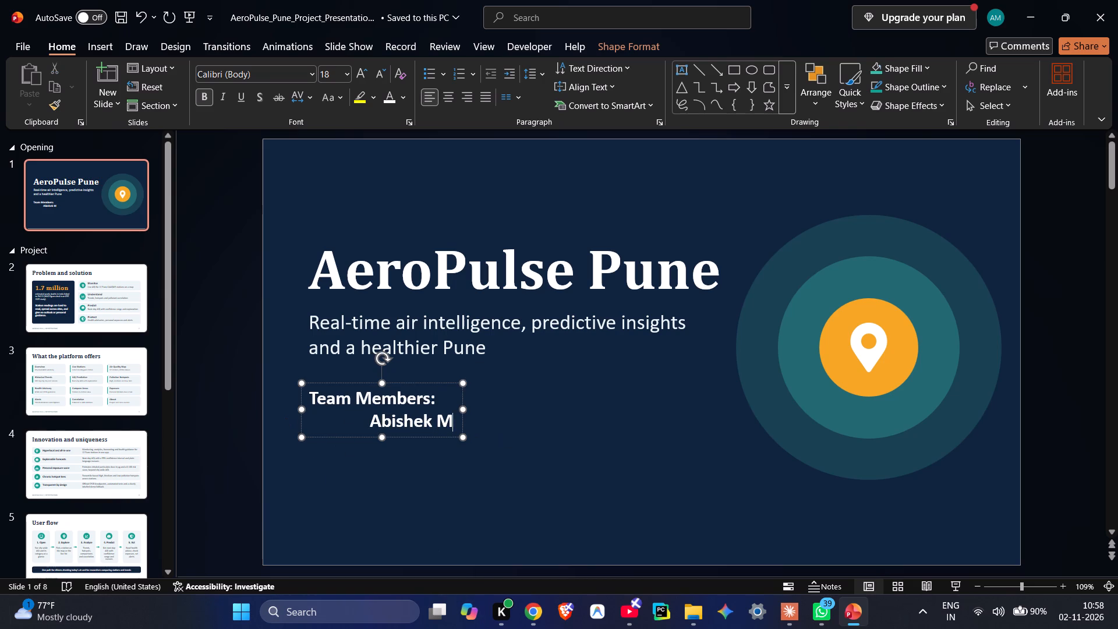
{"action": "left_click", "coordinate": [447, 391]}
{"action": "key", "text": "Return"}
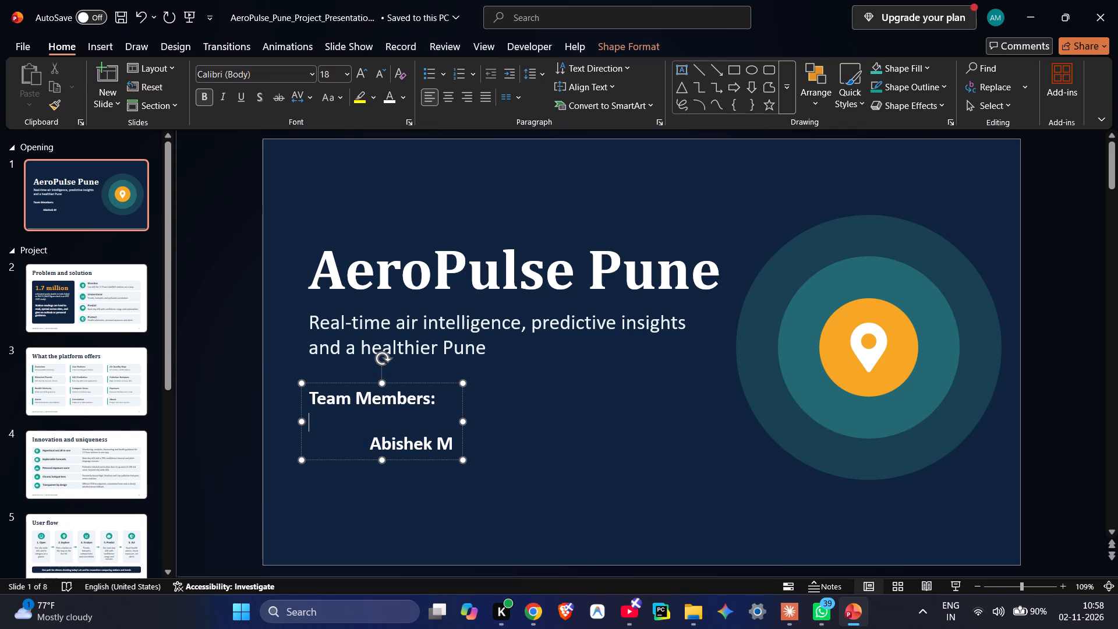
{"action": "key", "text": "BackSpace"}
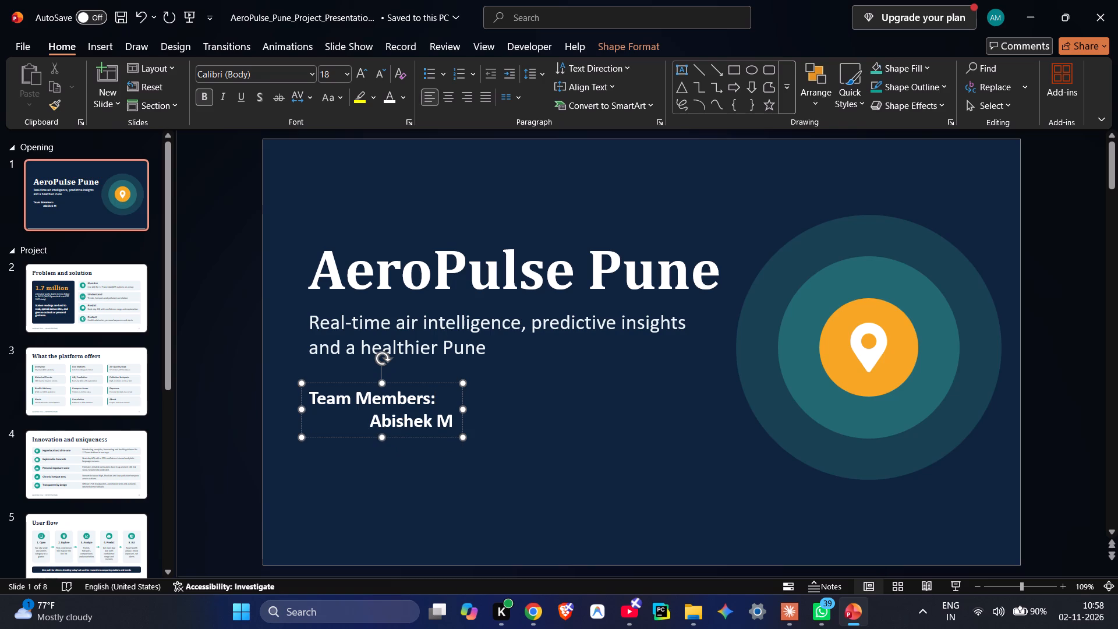
Remove the bold formatting from the first team member's name, leaving the Team Members heading bold.
{"action": "left_click_drag", "start_coordinate": [368, 426], "coordinate": [455, 421]}
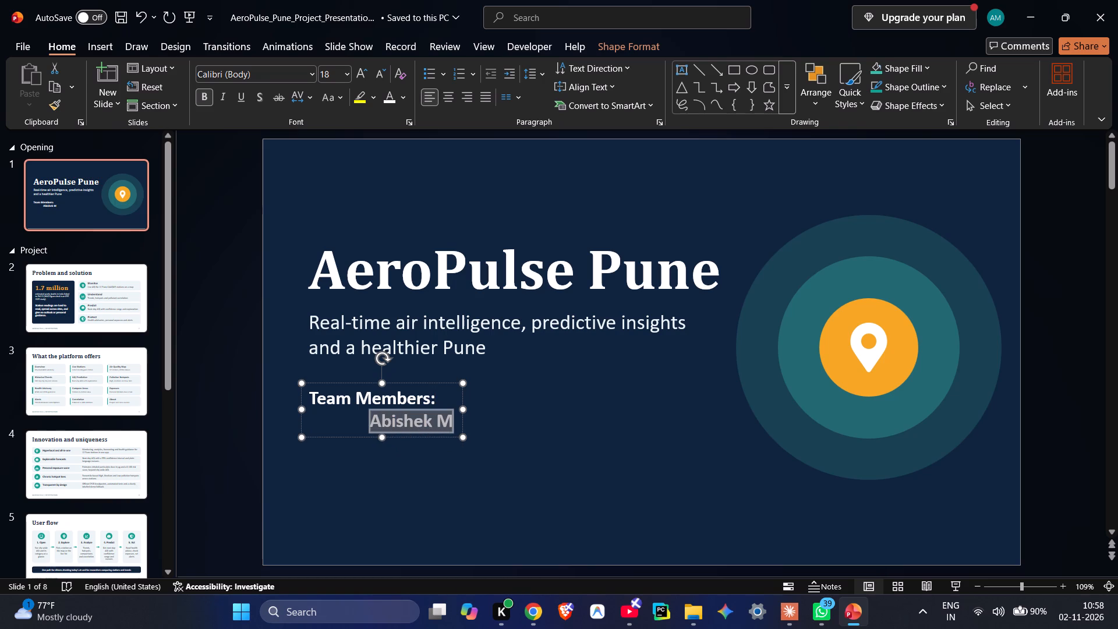
{"action": "left_click_drag", "start_coordinate": [455, 421], "coordinate": [459, 421]}
{"action": "key", "text": "ctrl+b"}
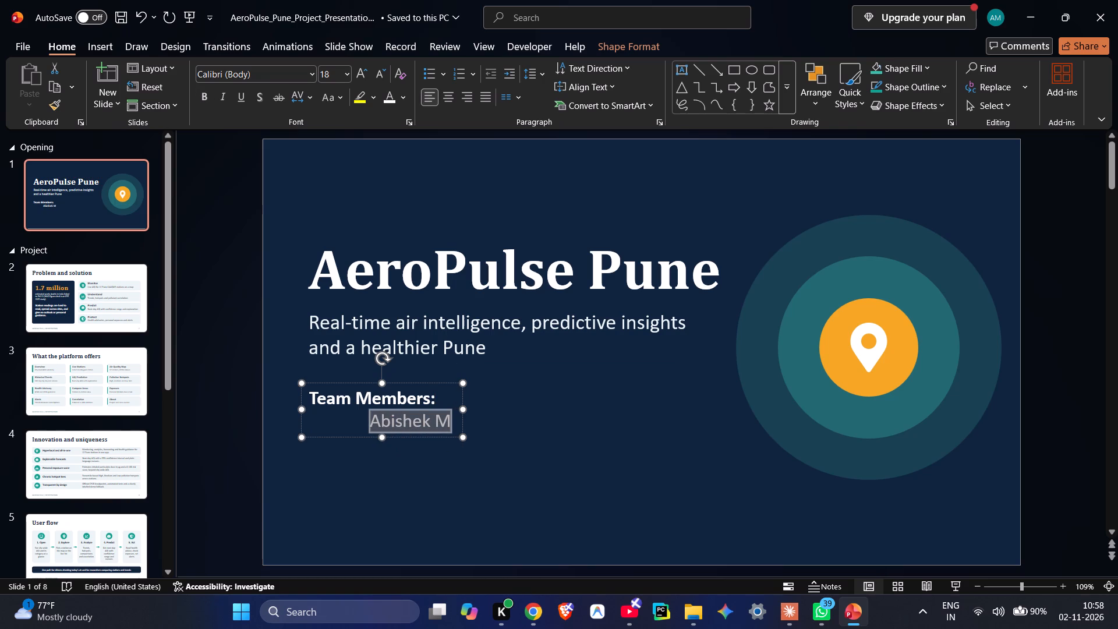
{"action": "left_click", "coordinate": [397, 469]}
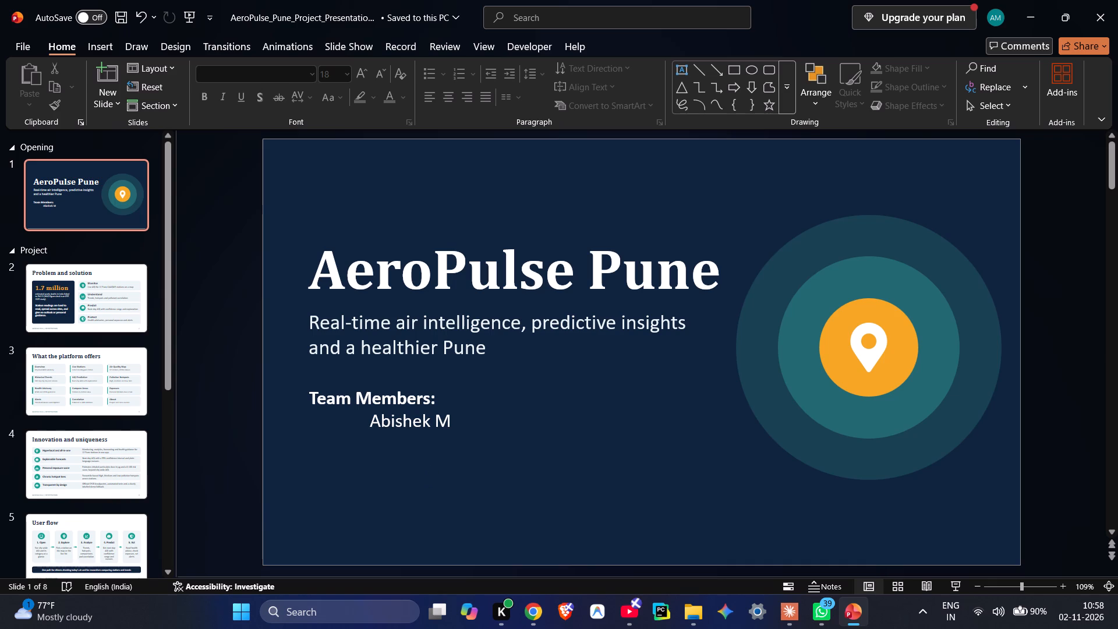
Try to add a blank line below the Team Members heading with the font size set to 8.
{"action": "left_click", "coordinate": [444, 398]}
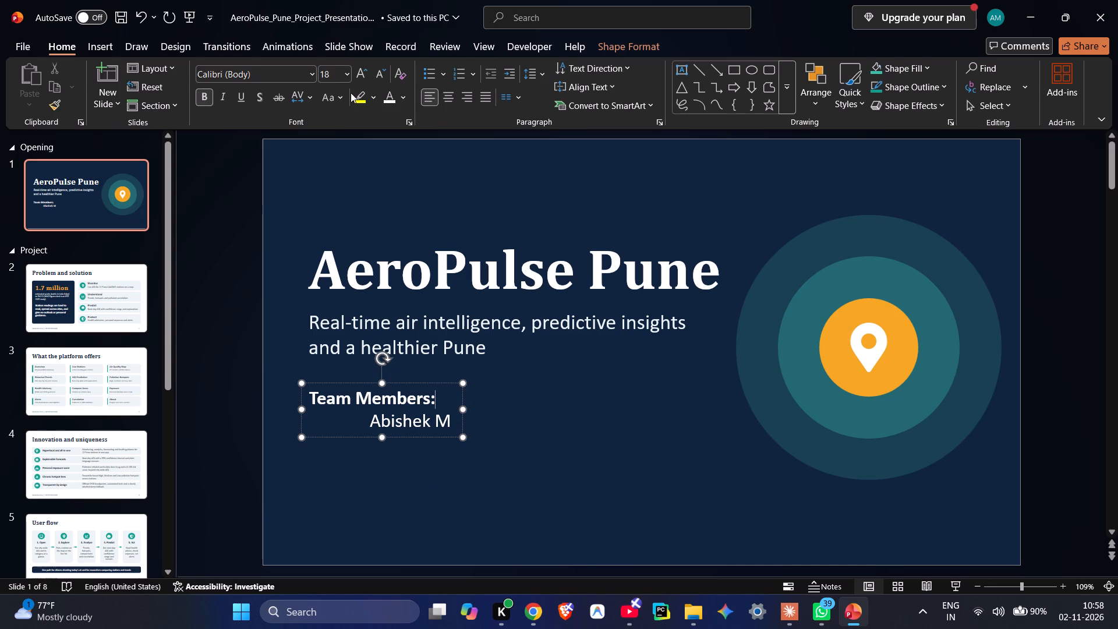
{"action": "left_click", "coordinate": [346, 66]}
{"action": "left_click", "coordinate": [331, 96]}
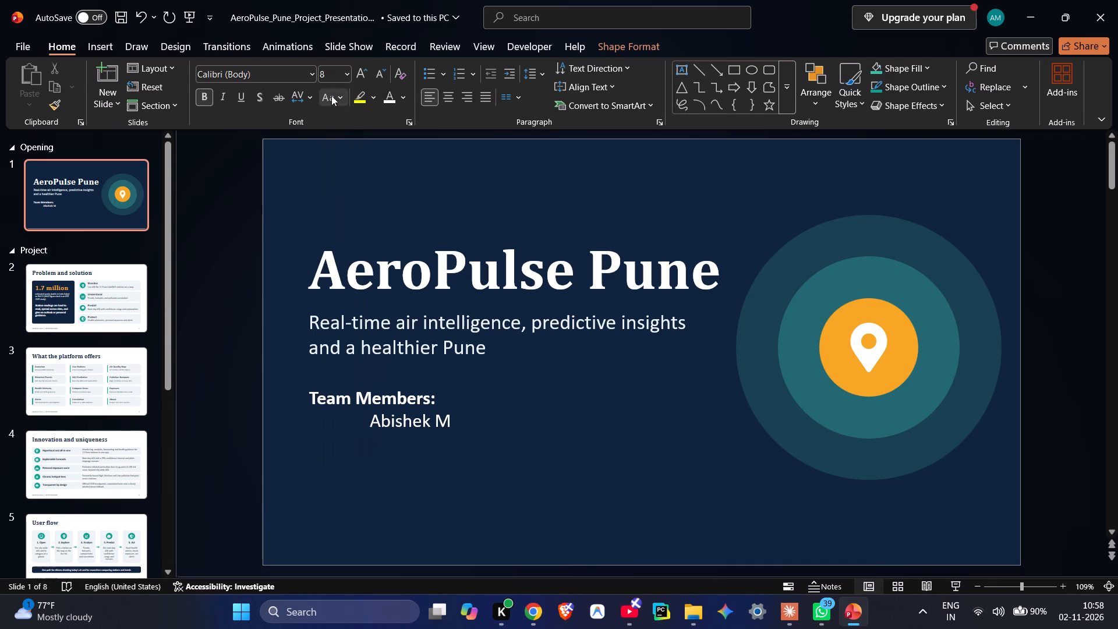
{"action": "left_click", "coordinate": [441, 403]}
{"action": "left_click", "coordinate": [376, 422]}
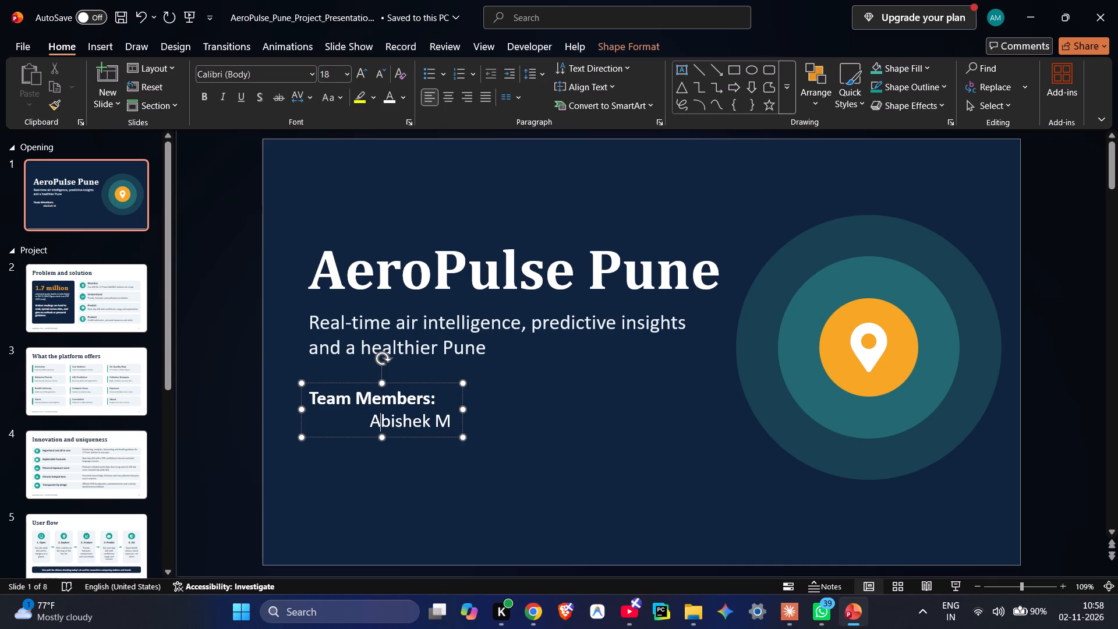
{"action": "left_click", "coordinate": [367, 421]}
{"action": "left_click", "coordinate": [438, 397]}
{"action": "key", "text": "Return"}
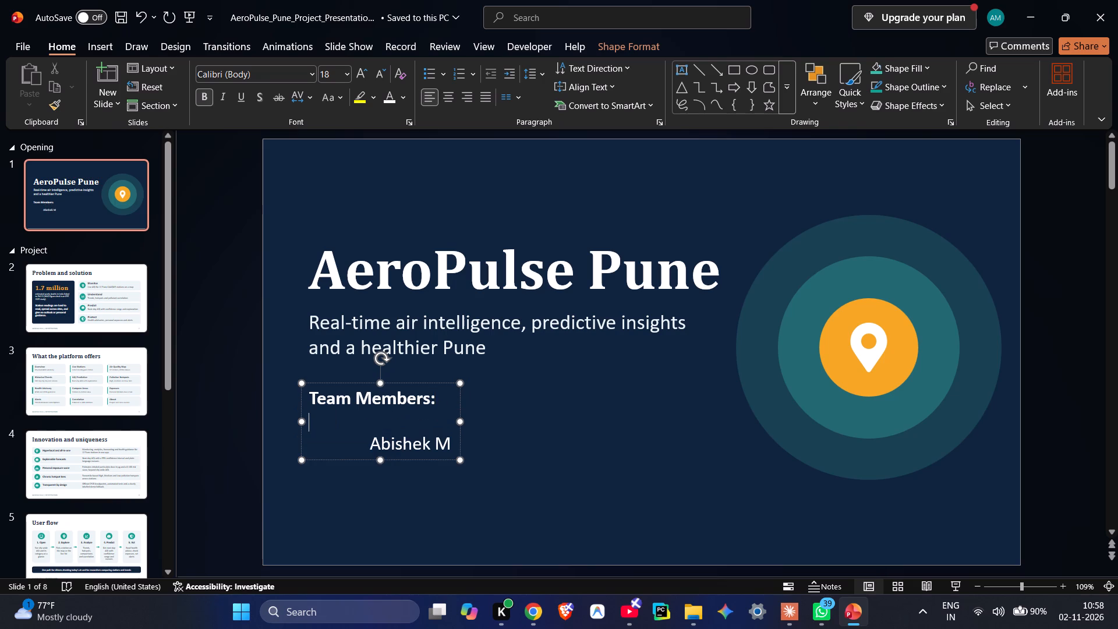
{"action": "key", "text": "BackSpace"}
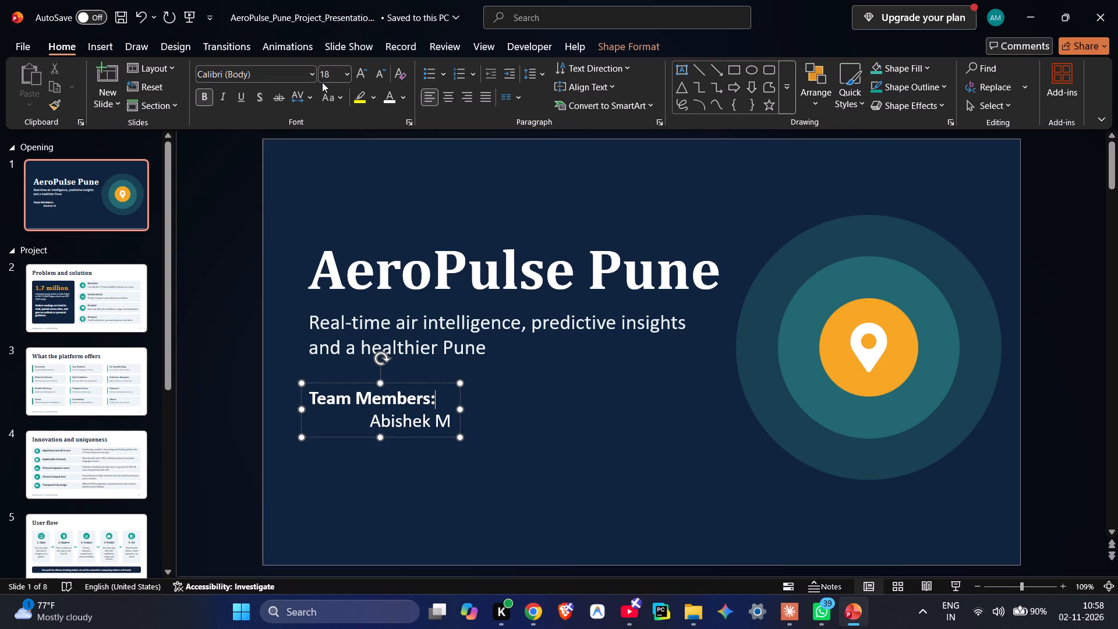
Set the font size to 8 at the end of the Team Members heading and insert a blank line before the member's name.
{"action": "left_click", "coordinate": [342, 73]}
{"action": "scroll", "coordinate": [344, 150], "scroll_direction": "up", "scroll_amount": 3}
{"action": "left_click", "coordinate": [341, 93]}
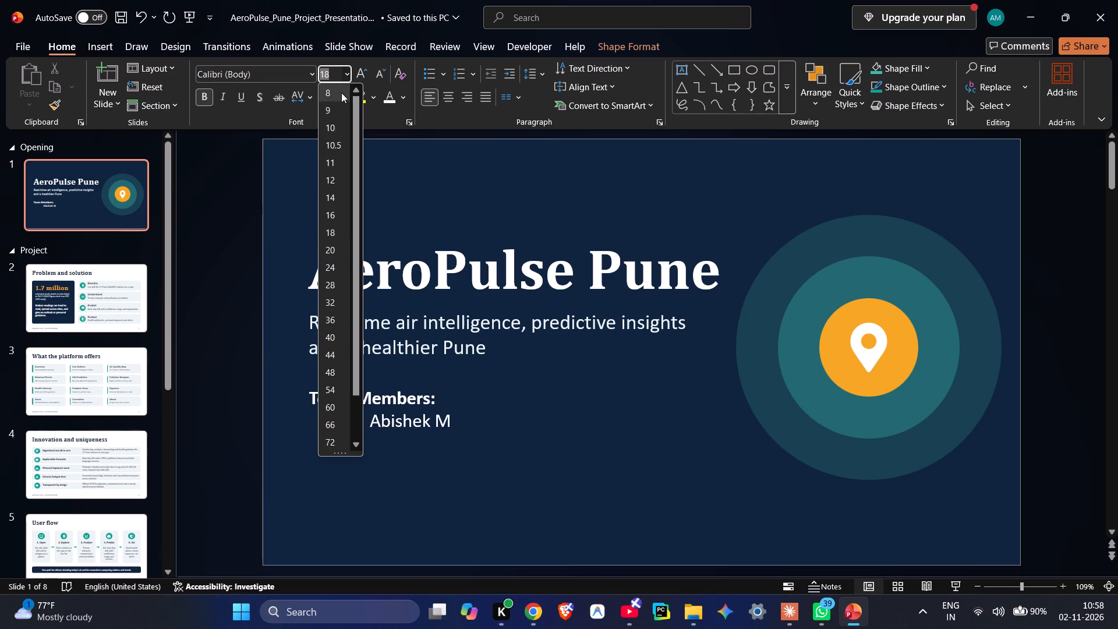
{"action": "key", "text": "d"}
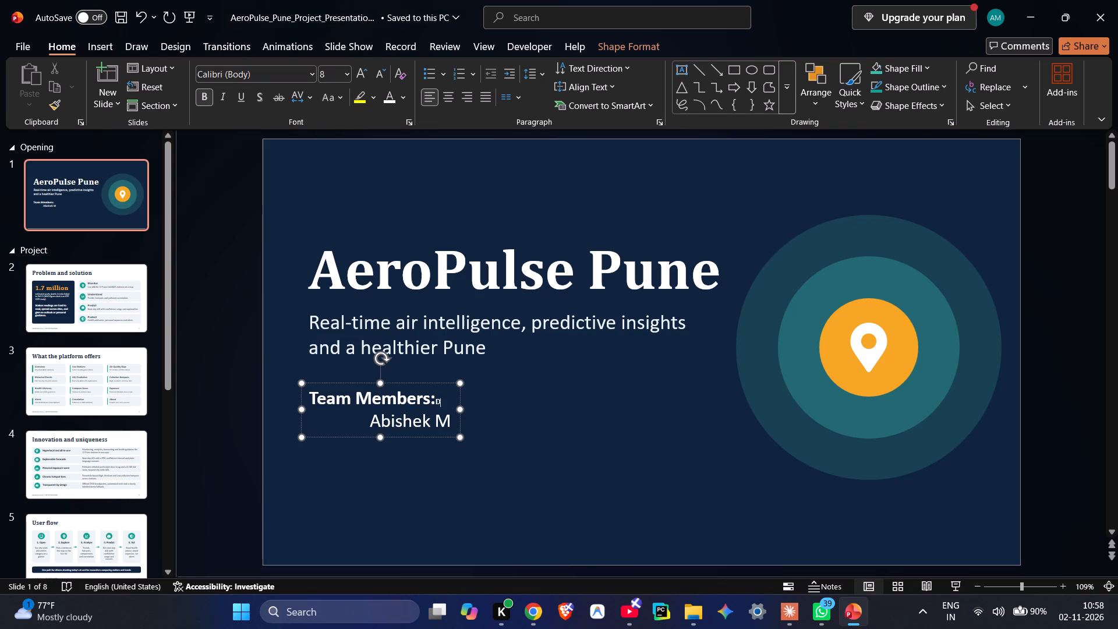
{"action": "key", "text": "Return"}
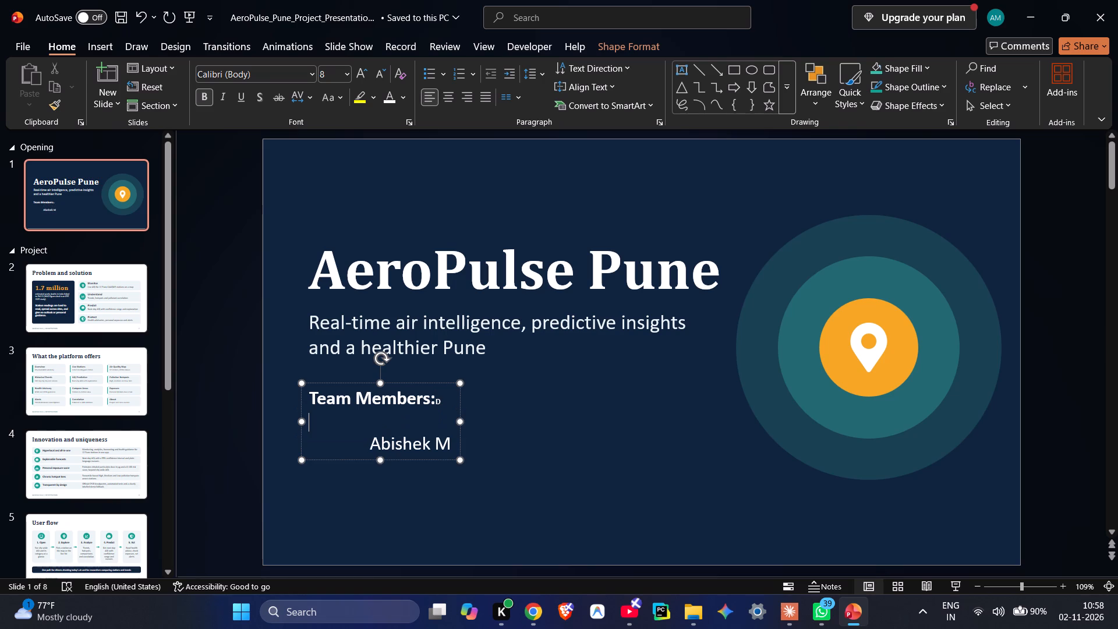
{"action": "key", "text": "BackSpace"}
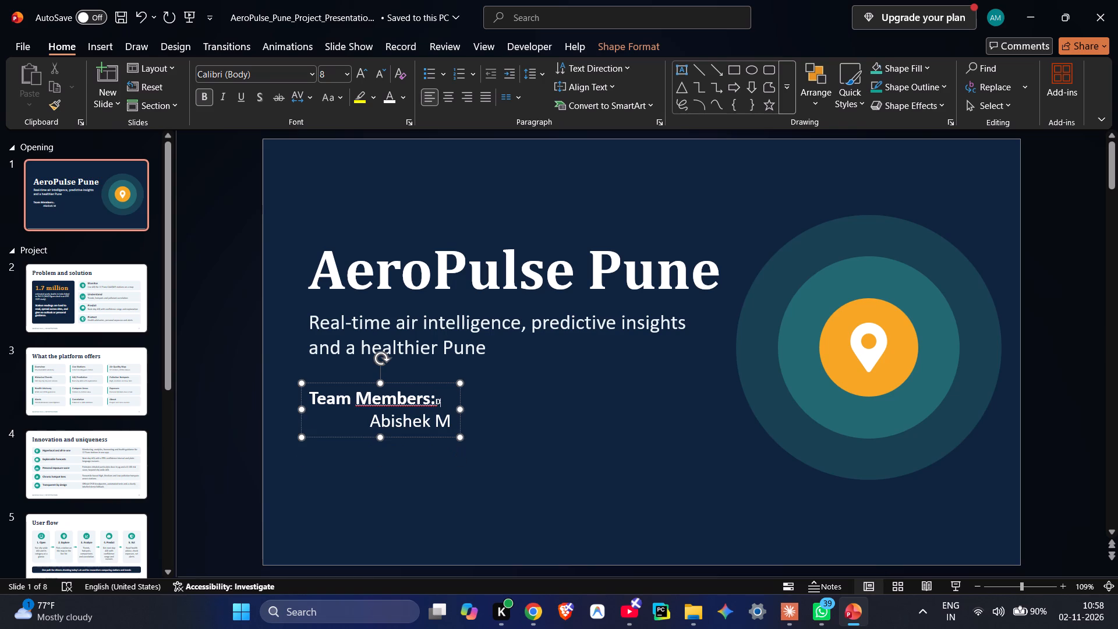
{"action": "key", "text": "BackSpace"}
{"action": "key", "text": "Return"}
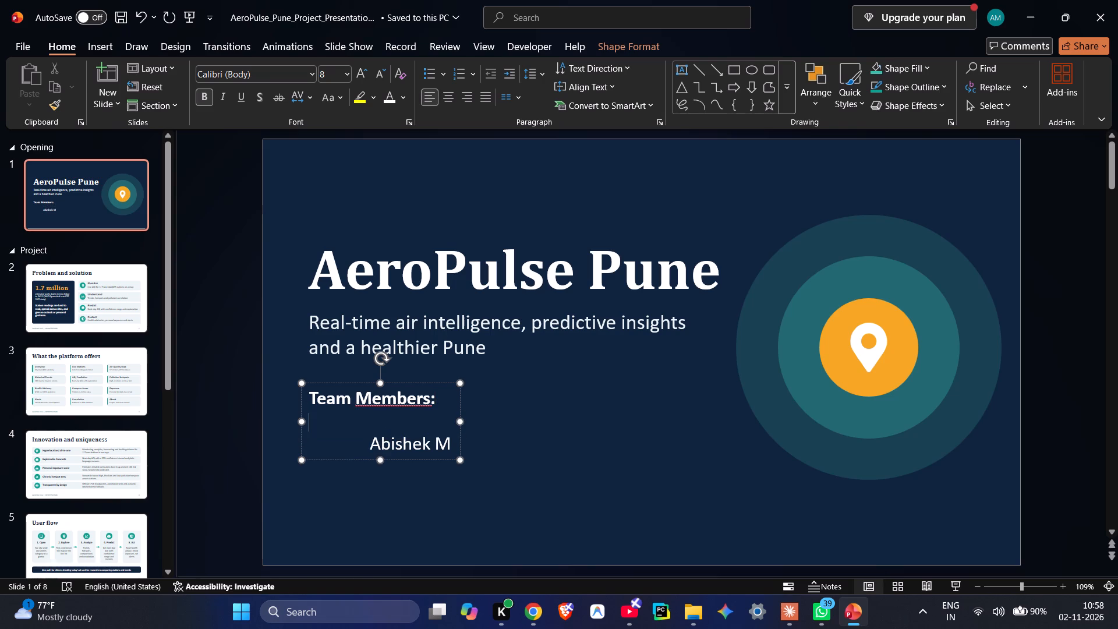
Move the Team Members text box slightly up so it sits closer beneath the subtitle.
{"action": "left_click", "coordinate": [439, 524]}
{"action": "left_click", "coordinate": [377, 400]}
{"action": "left_click_drag", "start_coordinate": [423, 461], "coordinate": [427, 453]}
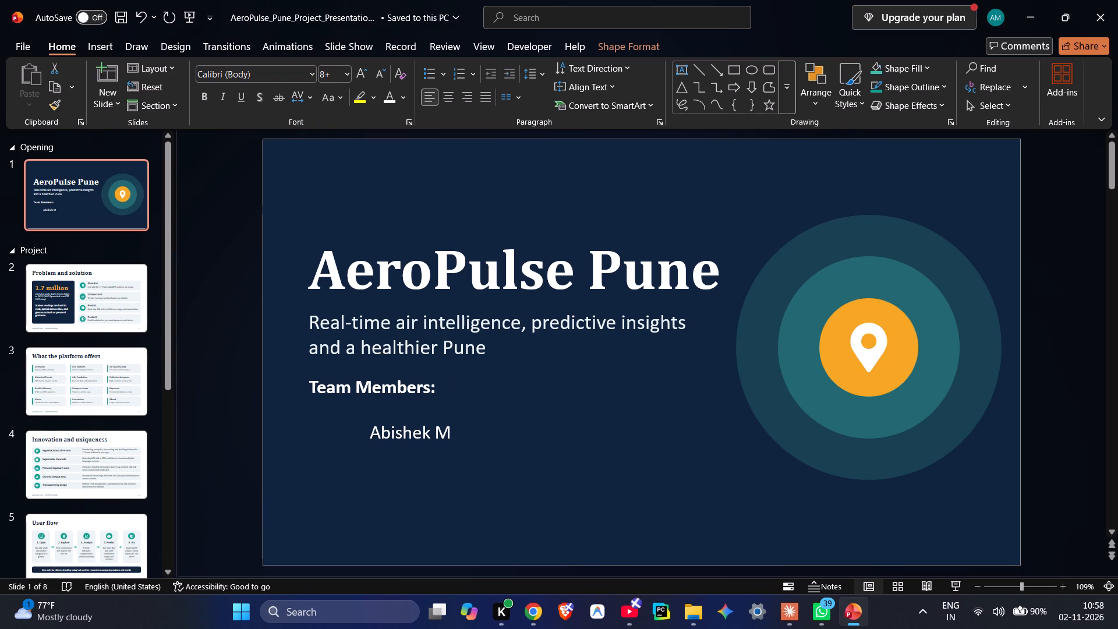
{"action": "left_click_drag", "start_coordinate": [427, 453], "coordinate": [427, 447]}
Add an empty line below the first member's name in the Team Members text box.
{"action": "left_click", "coordinate": [427, 425]}
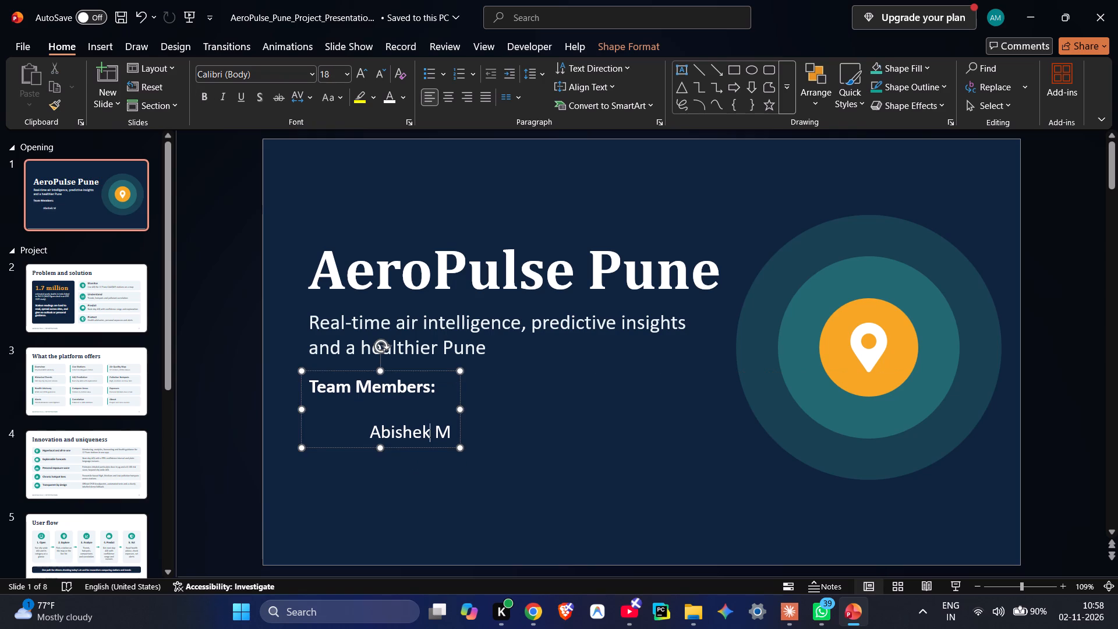
{"action": "left_click", "coordinate": [450, 425]}
{"action": "key", "text": "Return"}
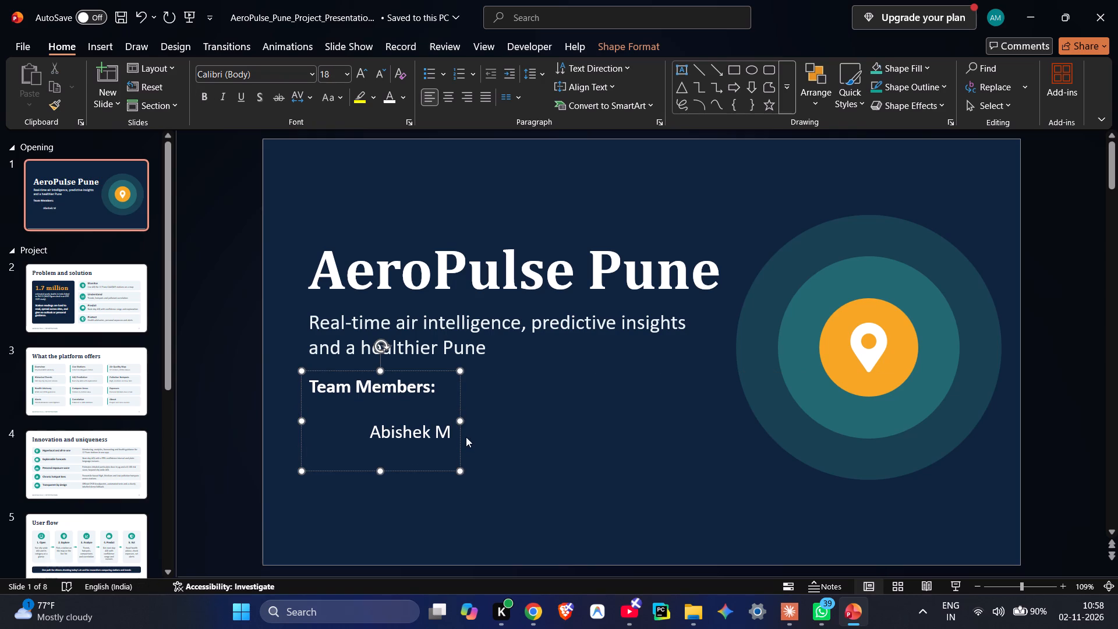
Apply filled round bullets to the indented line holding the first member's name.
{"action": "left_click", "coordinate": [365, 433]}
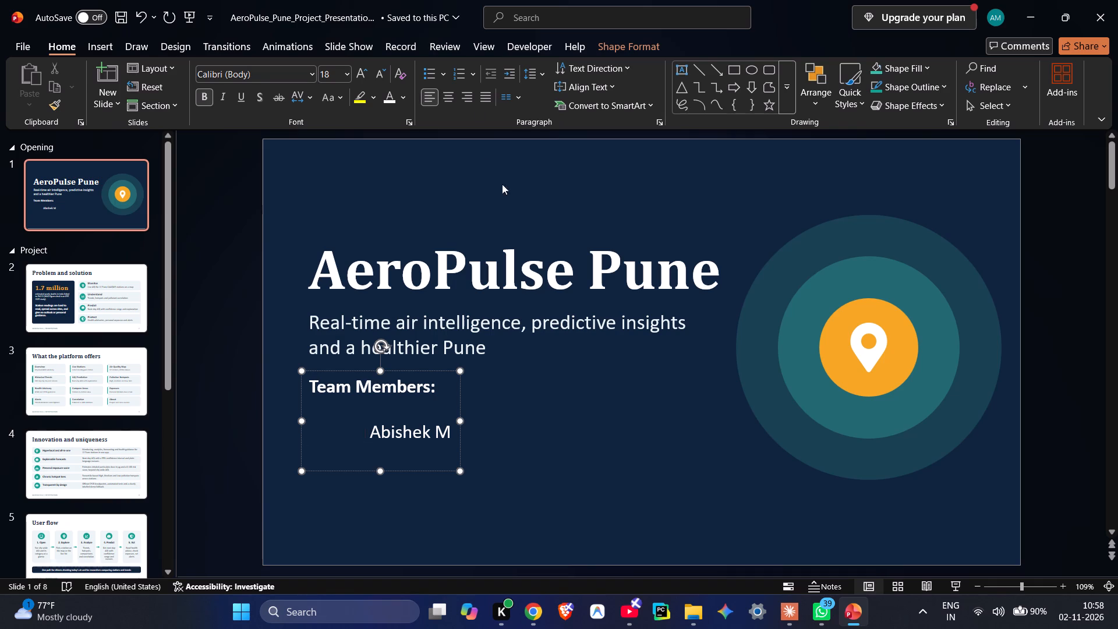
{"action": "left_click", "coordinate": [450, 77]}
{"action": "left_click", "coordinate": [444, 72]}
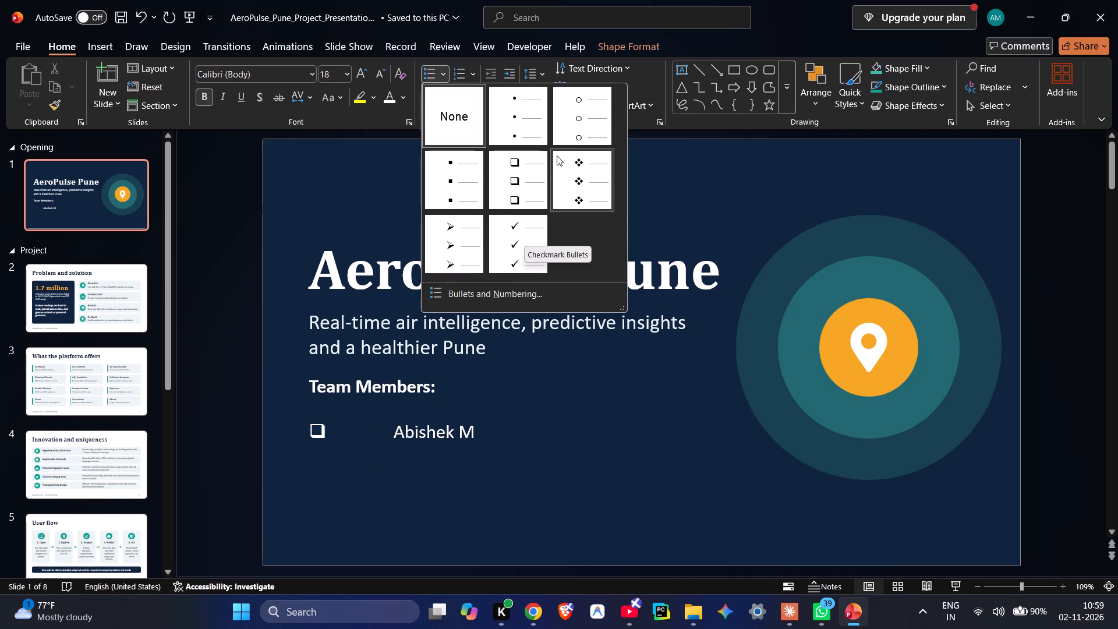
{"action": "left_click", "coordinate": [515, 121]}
Delete the bullet, the blank line and all leading spaces before the first member's name.
{"action": "left_click", "coordinate": [358, 427]}
{"action": "key", "text": "BackSpace"}
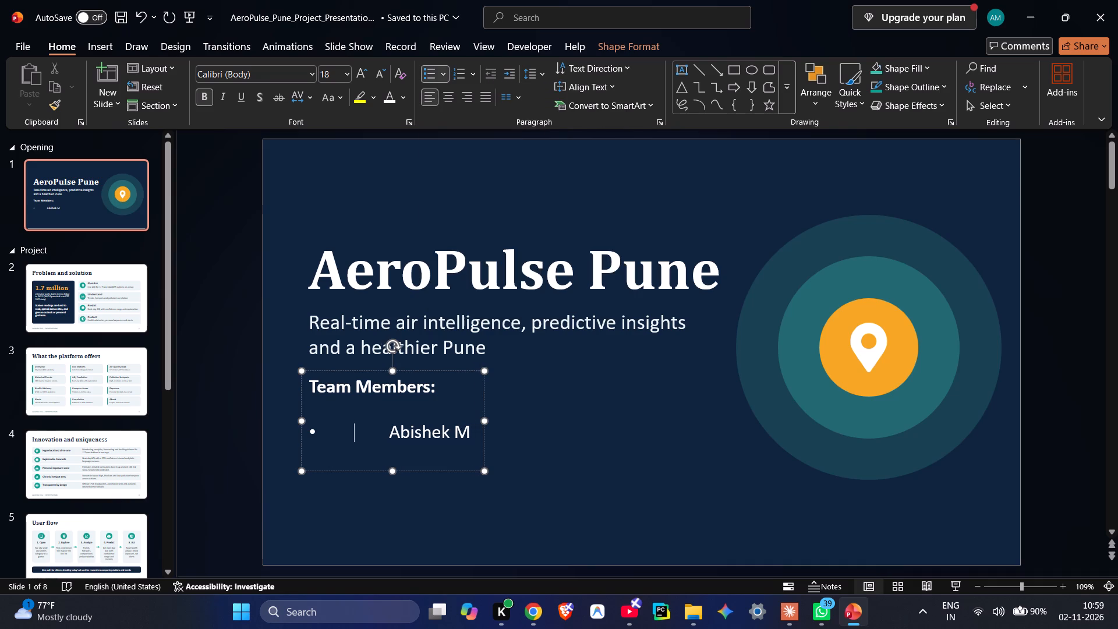
{"action": "key", "text": "BackSpace"}
{"action": "key", "text": "BackSpace"}
{"action": "key", "text": "BackSpace"}
{"action": "key", "text": "BackSpace"}
{"action": "key", "text": "BackSpace"}
{"action": "key", "text": "BackSpace"}
{"action": "key", "text": "BackSpace"}
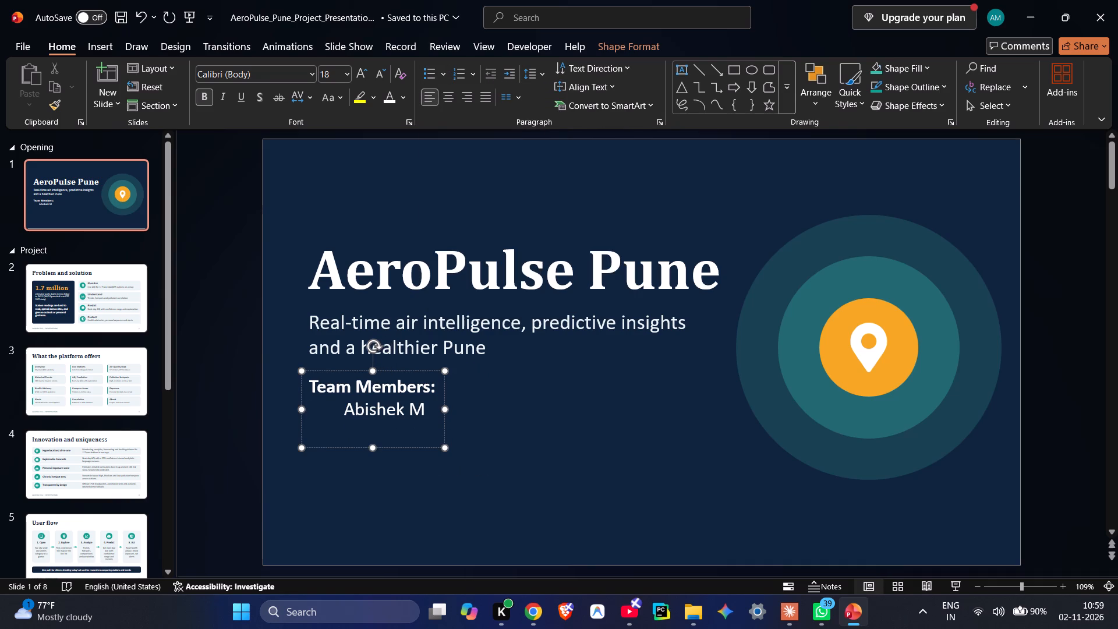
{"action": "left_click", "coordinate": [345, 408]}
{"action": "key", "text": "BackSpace"}
{"action": "key", "text": "BackSpace"}
{"action": "key", "text": "BackSpace"}
{"action": "key", "text": "BackSpace"}
{"action": "key", "text": "BackSpace"}
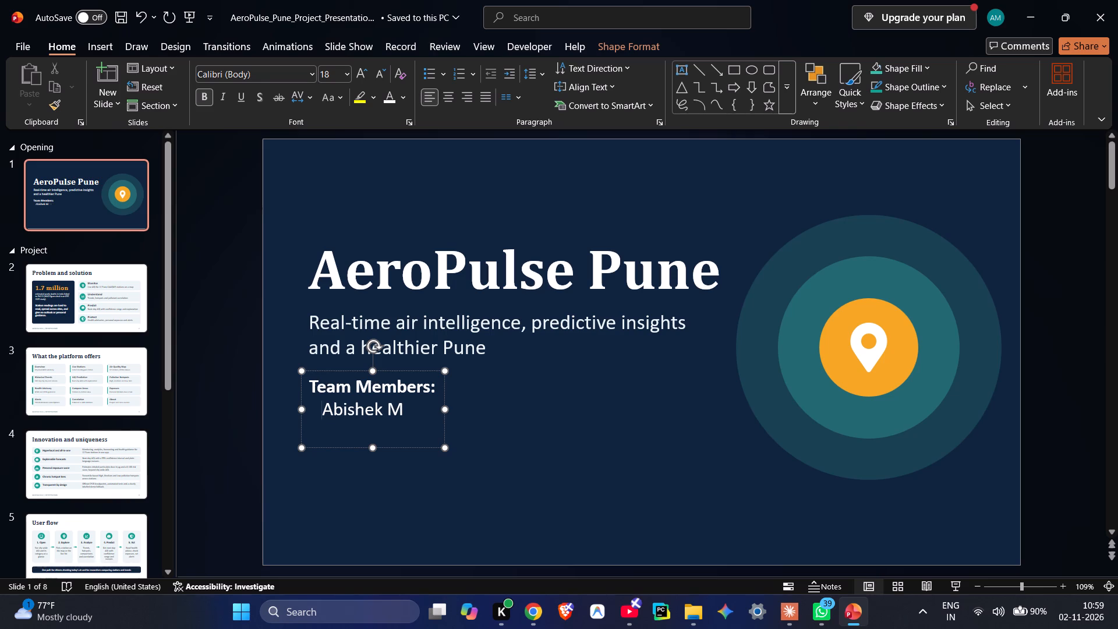
{"action": "key", "text": "BackSpace"}
{"action": "key", "text": "BackSpace"}
{"action": "key", "text": "BackSpace"}
{"action": "key", "text": "BackSpace"}
Place the member's name on its own line with a small 8 pt blank line between it and the Team Members heading.
{"action": "key", "text": "Return"}
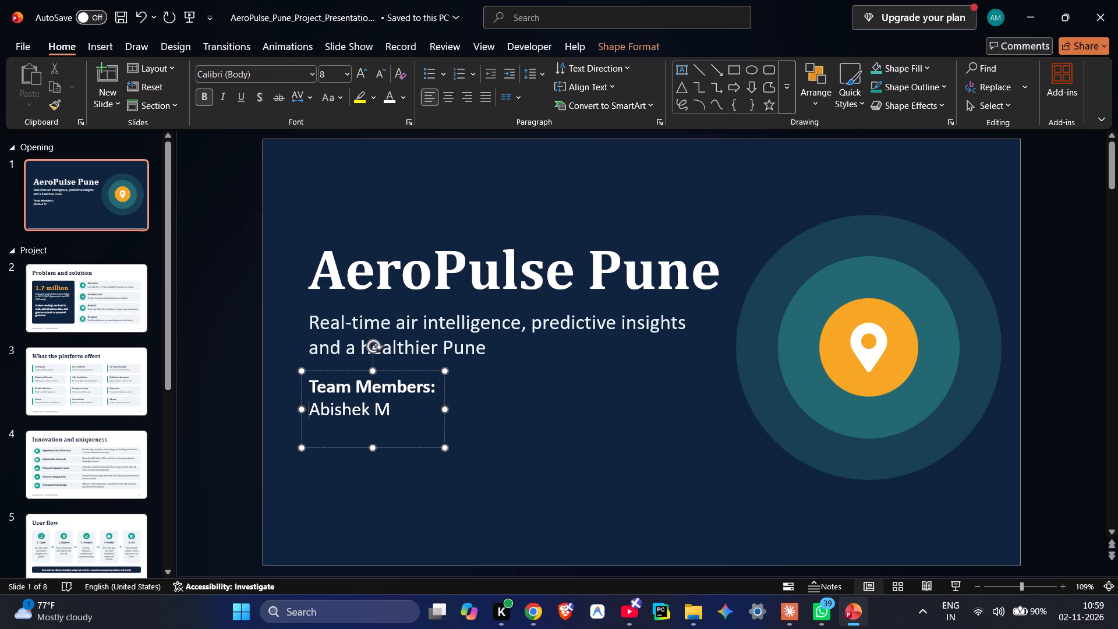
{"action": "key", "text": "Return"}
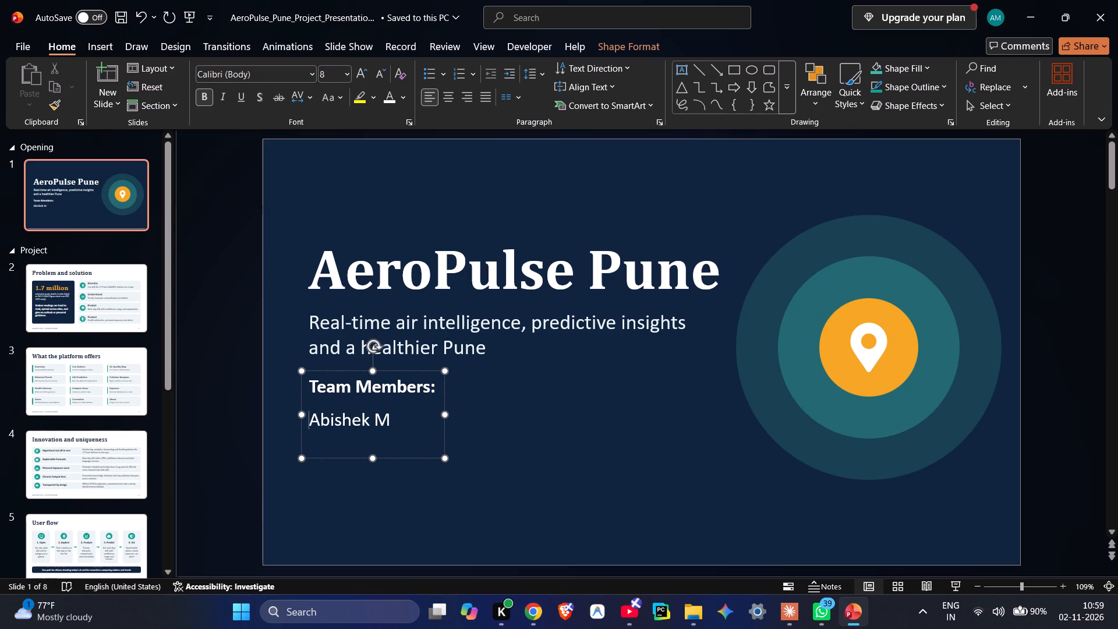
Apply a filled round bullet to the first member's name line.
{"action": "left_click", "coordinate": [390, 427]}
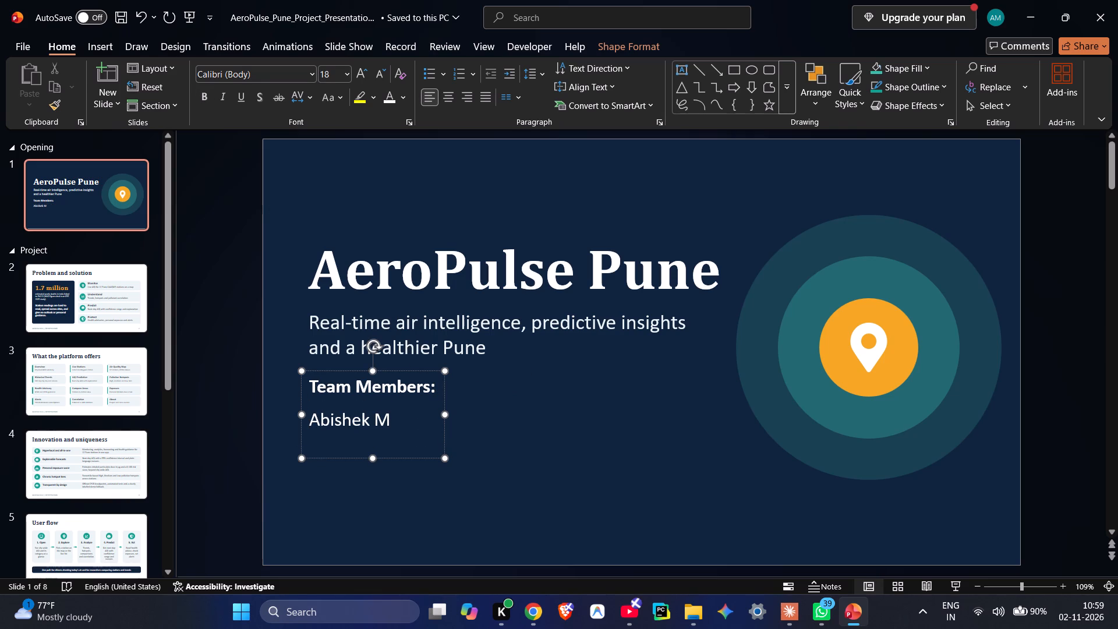
{"action": "left_click", "coordinate": [309, 426]}
{"action": "left_click", "coordinate": [423, 77]}
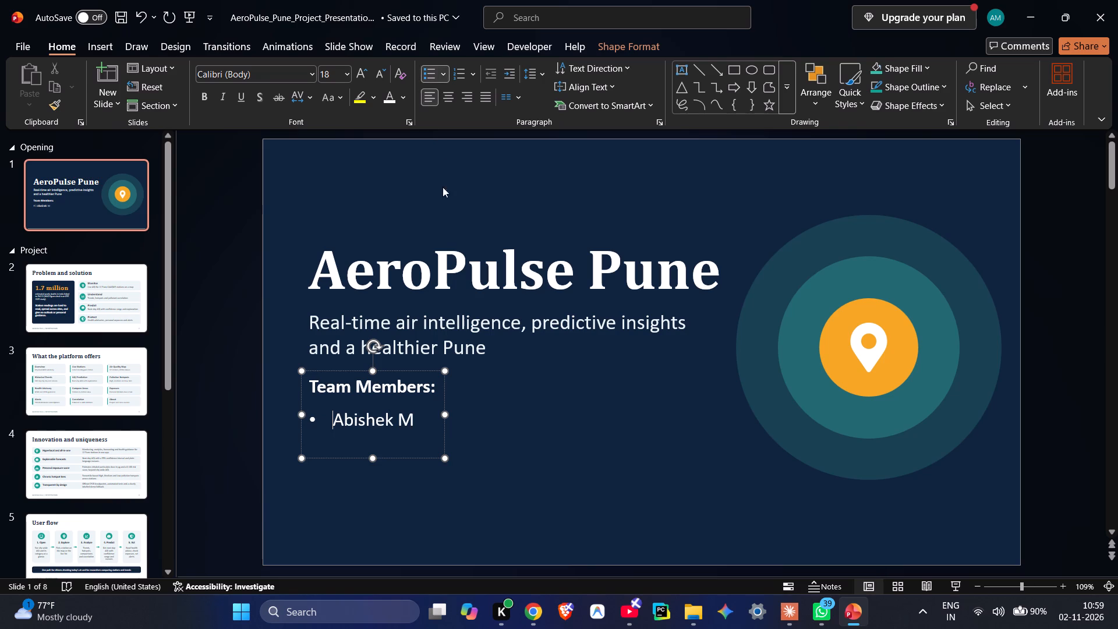
Add the second member's full name as a new bullet below the first member, ending it with a period.
{"action": "left_click", "coordinate": [426, 418]}
{"action": "key", "text": "Return"}
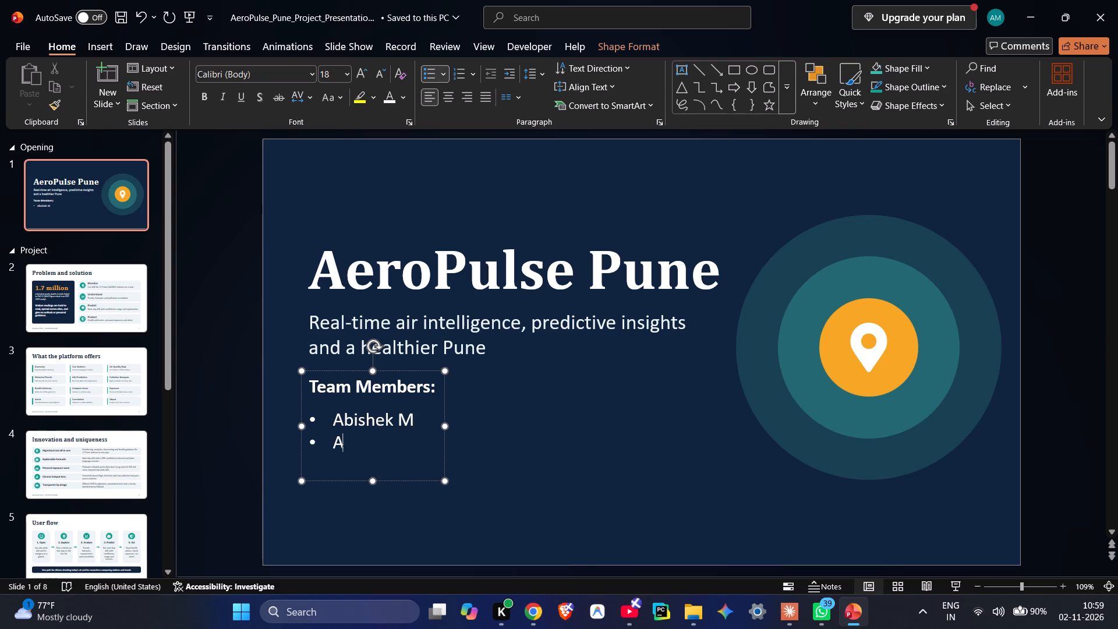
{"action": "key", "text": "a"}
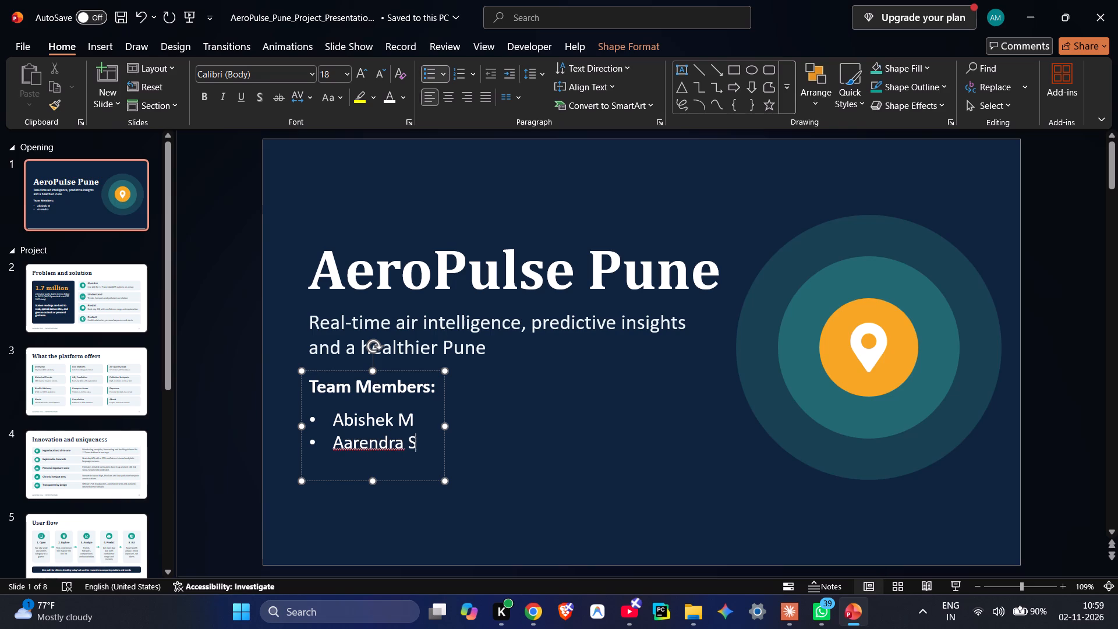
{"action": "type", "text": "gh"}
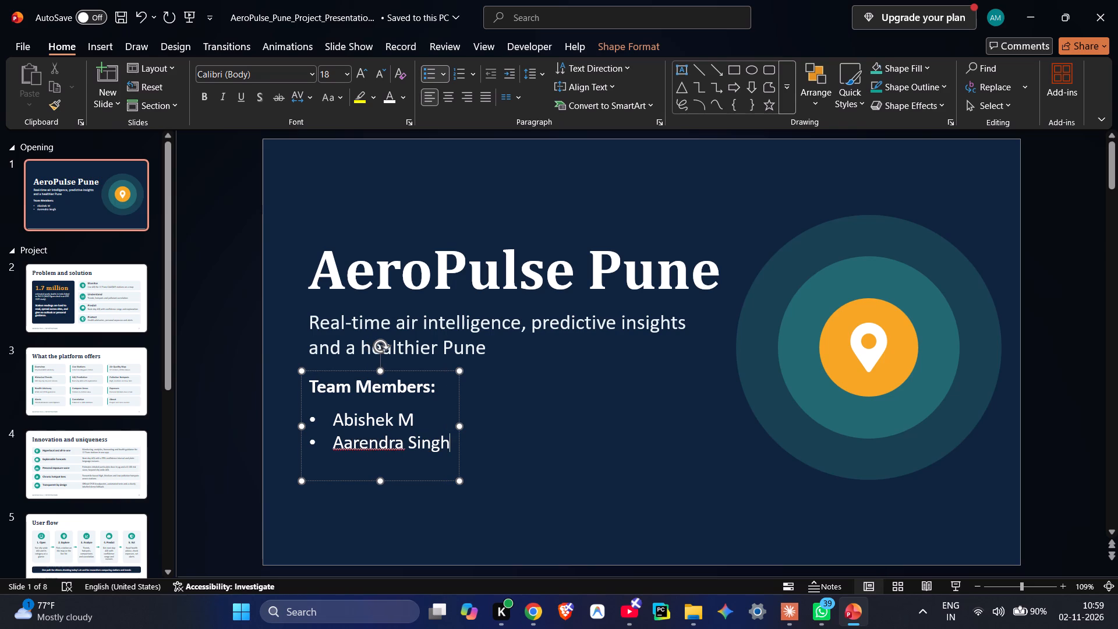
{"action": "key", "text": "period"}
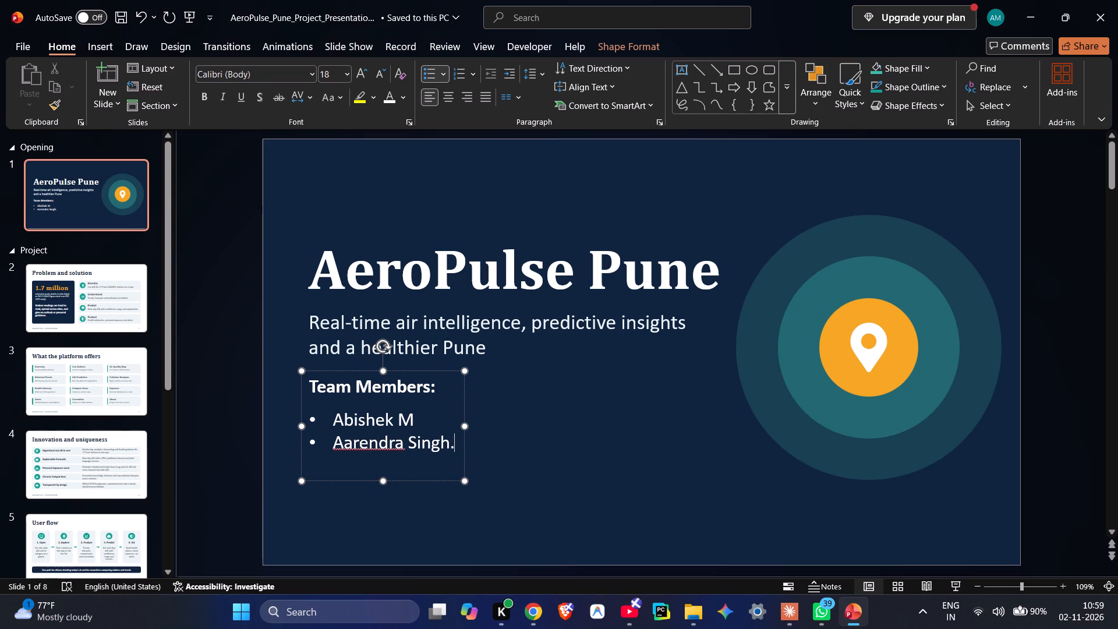
Add a period at the end of the first member's name.
{"action": "left_click", "coordinate": [413, 421]}
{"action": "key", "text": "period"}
Add the third member's full name as a new bullet below the second member, ending it with a period.
{"action": "left_click", "coordinate": [461, 450]}
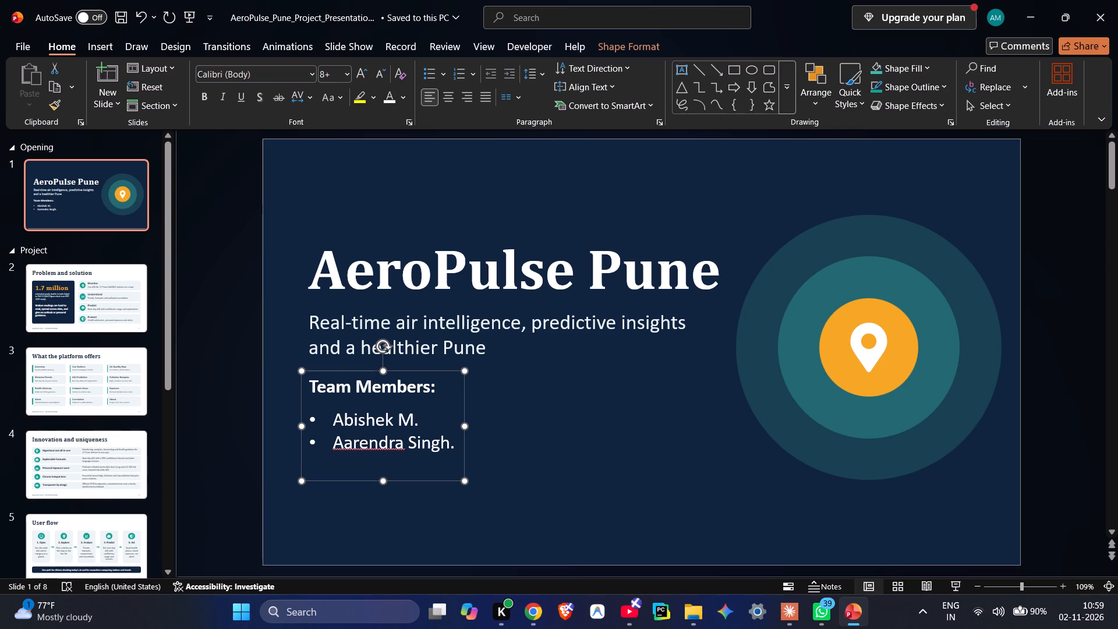
{"action": "left_click", "coordinate": [452, 447]}
{"action": "left_click", "coordinate": [455, 444]}
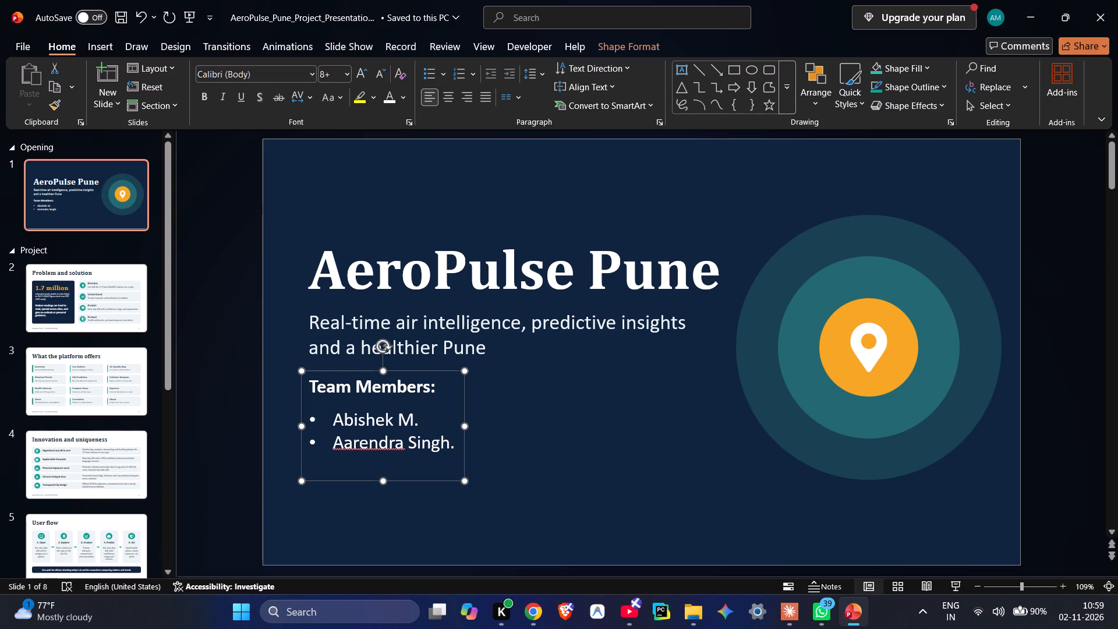
{"action": "left_click", "coordinate": [454, 450]}
{"action": "key", "text": "Return"}
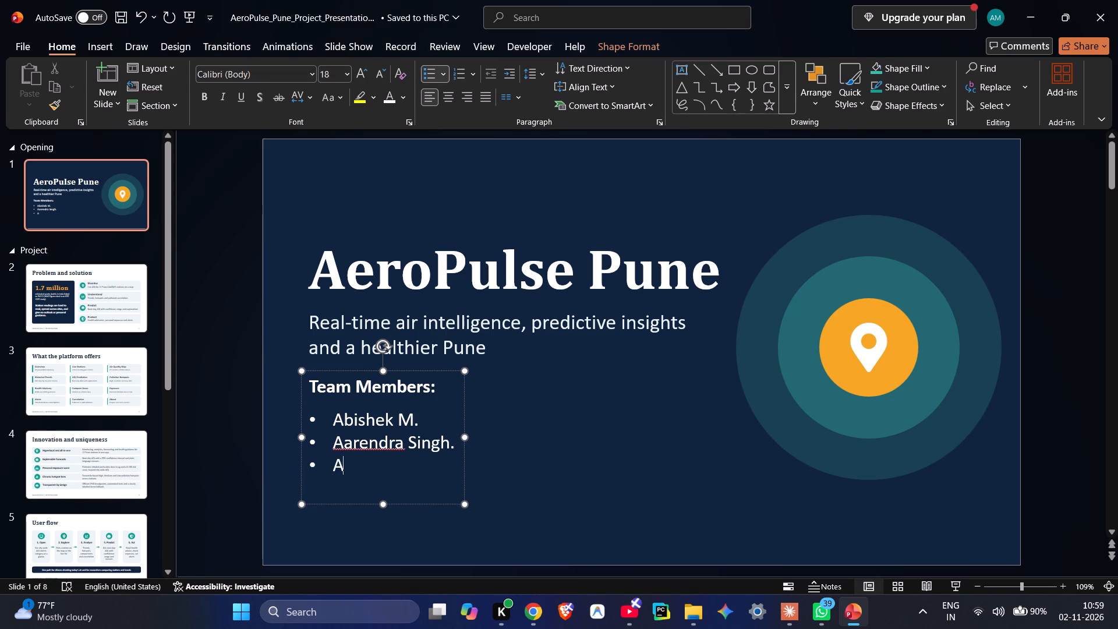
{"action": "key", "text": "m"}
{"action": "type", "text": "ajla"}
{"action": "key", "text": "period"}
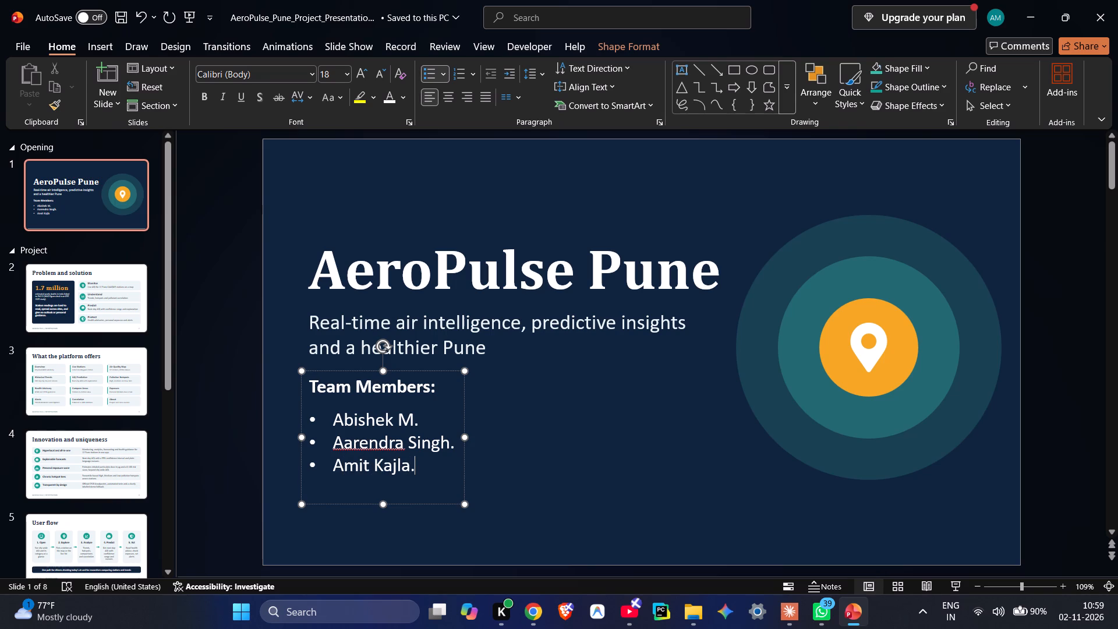
Start a new empty bullet below the third member's name in the team members list.
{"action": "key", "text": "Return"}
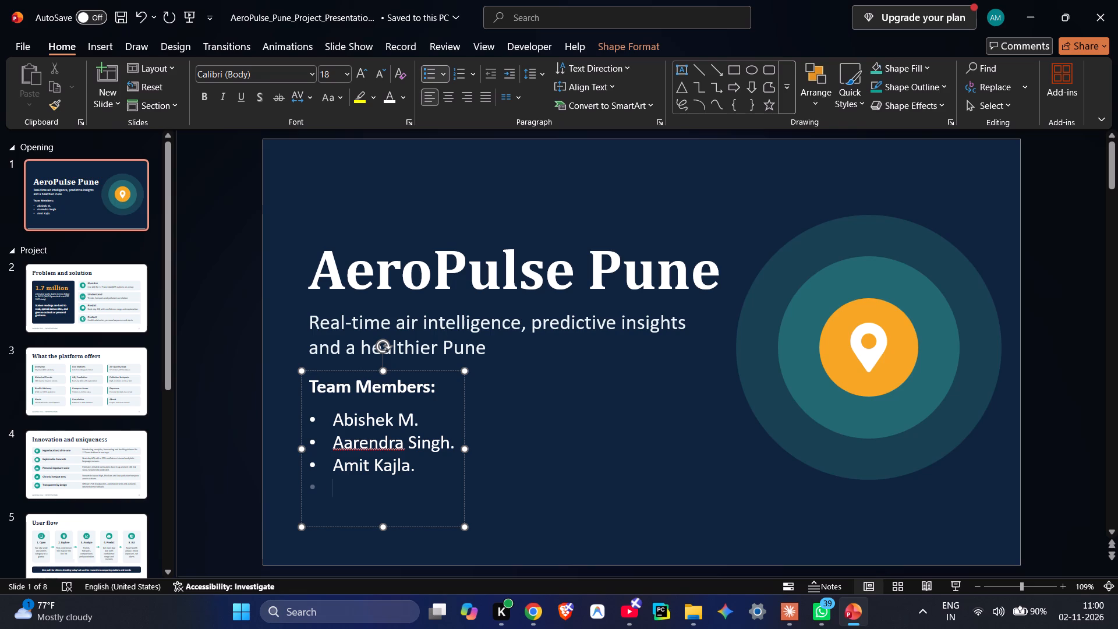
Lower the system sound volume and return to the empty fourth bullet in the team members list.
{"action": "left_click", "coordinate": [957, 626]}
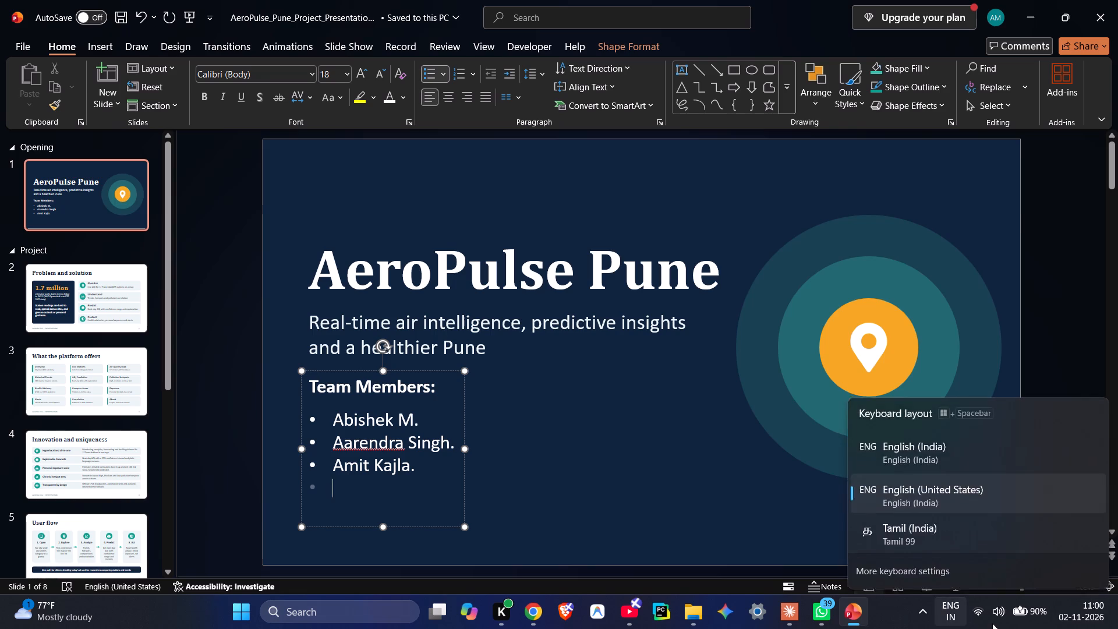
{"action": "left_click", "coordinate": [992, 623]}
{"action": "left_click", "coordinate": [992, 623]}
{"action": "left_click_drag", "start_coordinate": [1005, 518], "coordinate": [1003, 522]}
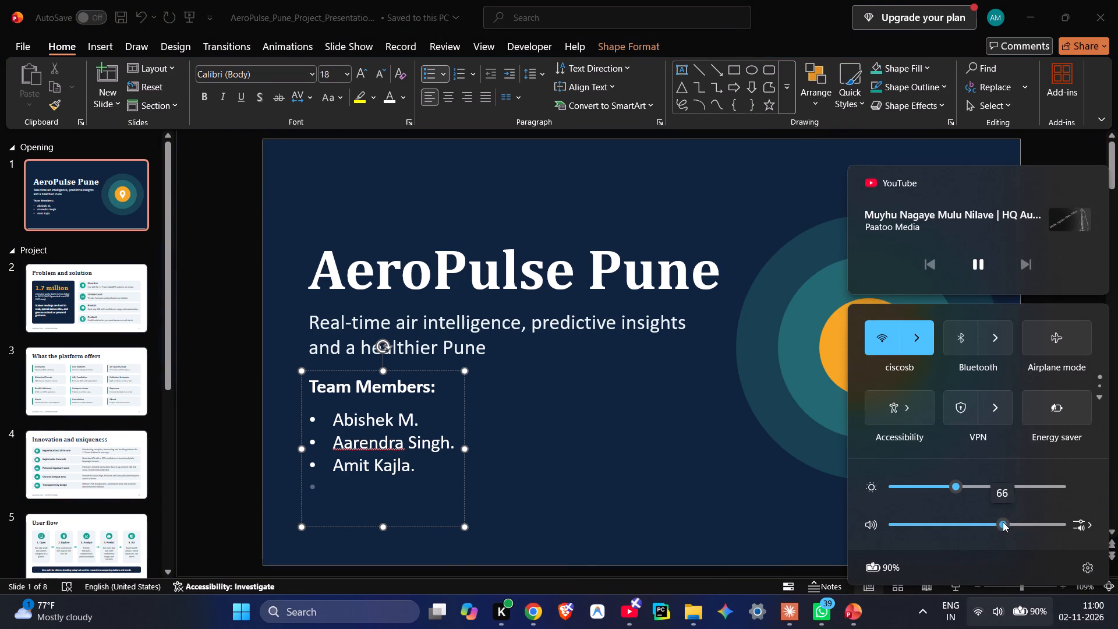
{"action": "left_click_drag", "start_coordinate": [1003, 522], "coordinate": [989, 531]}
{"action": "left_click", "coordinate": [360, 485]}
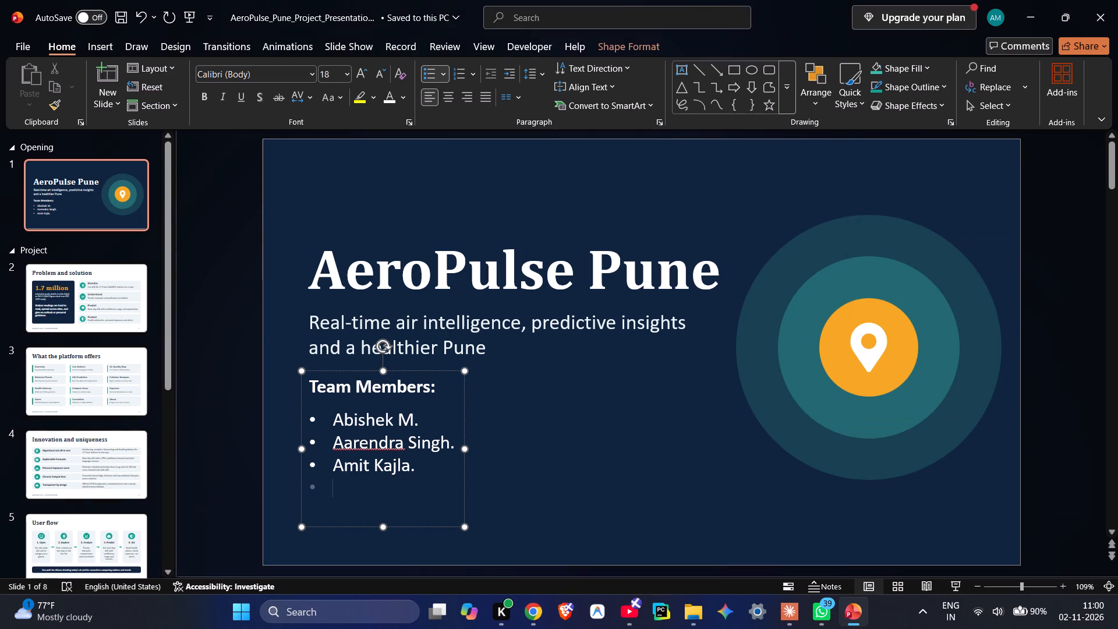
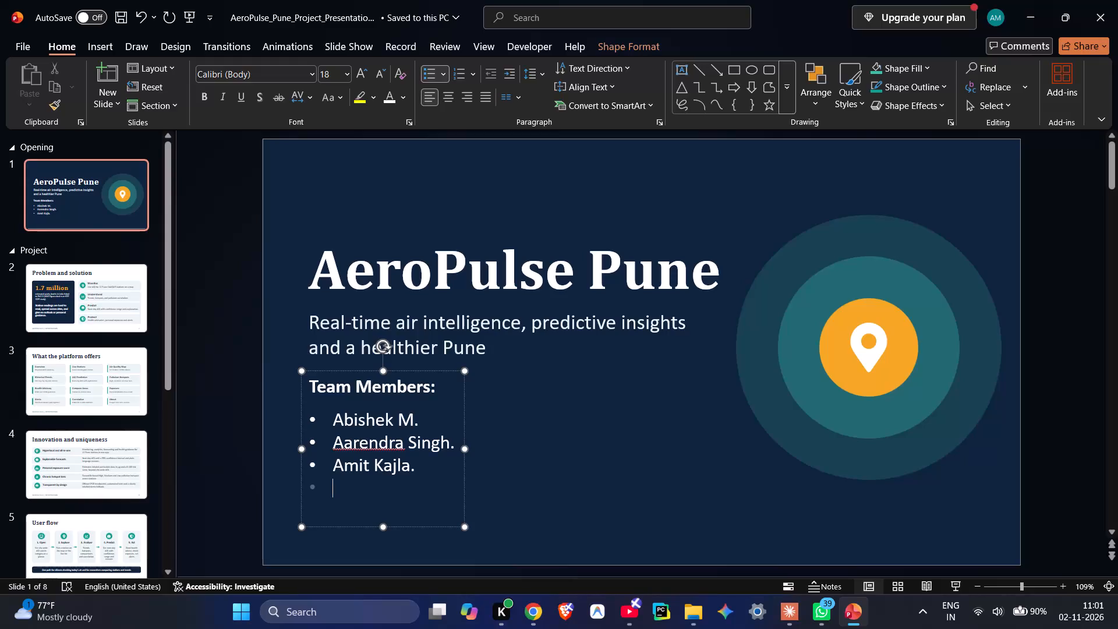
Add the fourth member's full name as a new bullet below the third member, ending it with a period.
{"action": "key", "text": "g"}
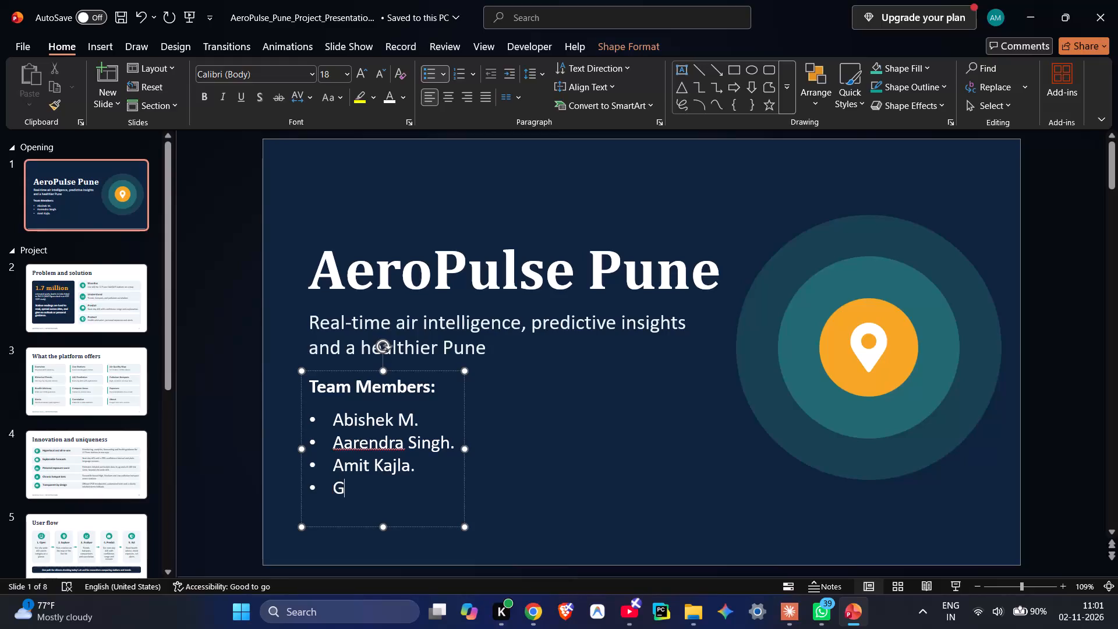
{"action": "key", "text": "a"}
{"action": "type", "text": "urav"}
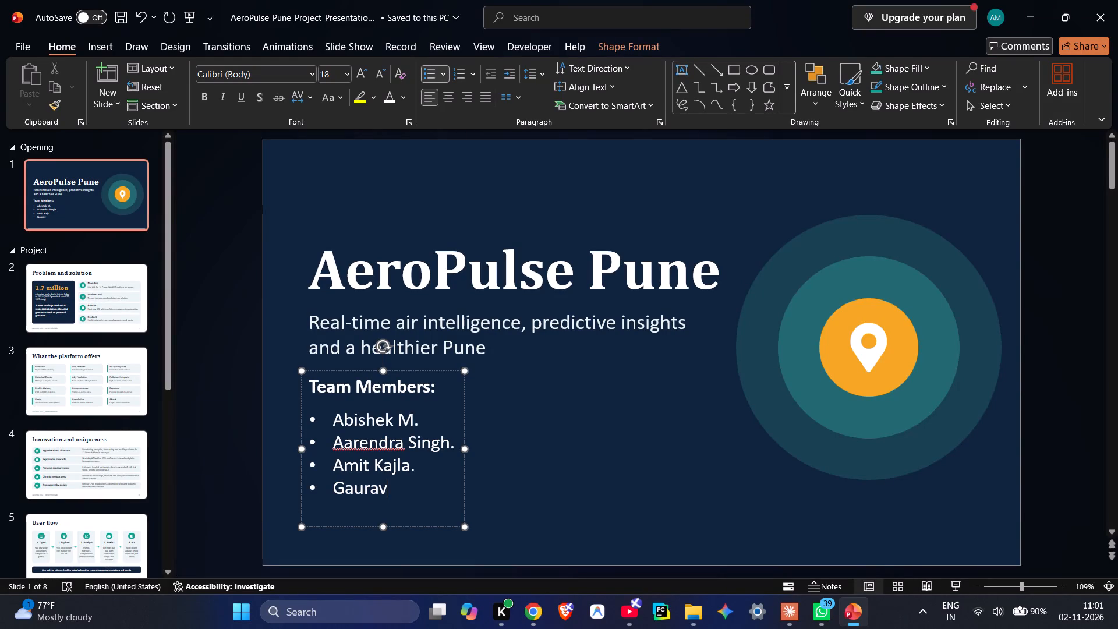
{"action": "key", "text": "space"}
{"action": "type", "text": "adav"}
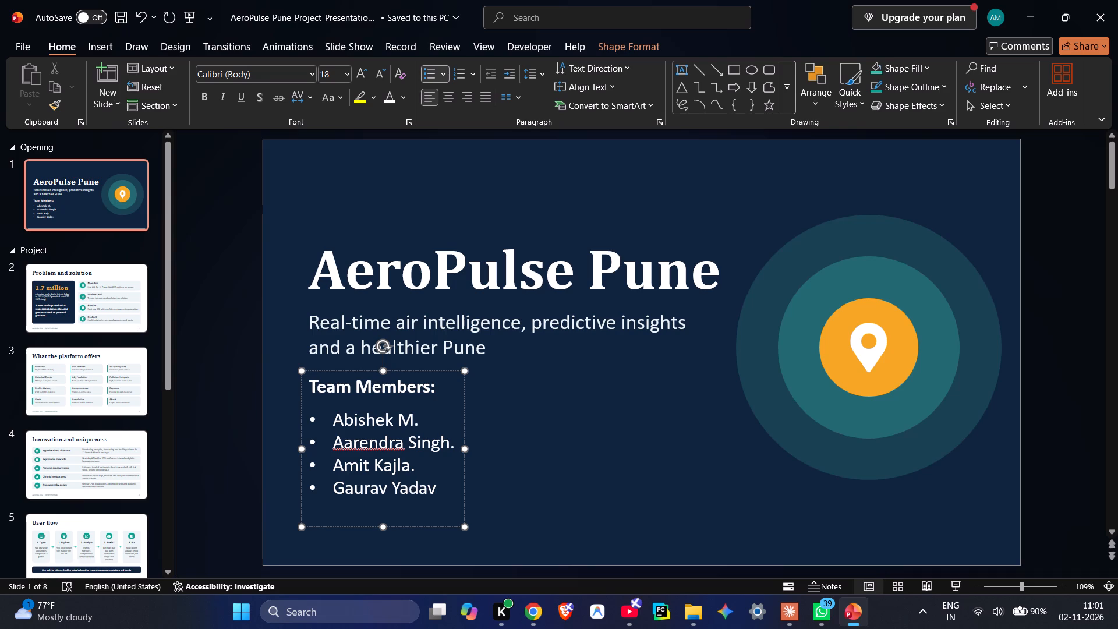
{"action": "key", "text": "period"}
{"action": "left_click", "coordinate": [574, 465]}
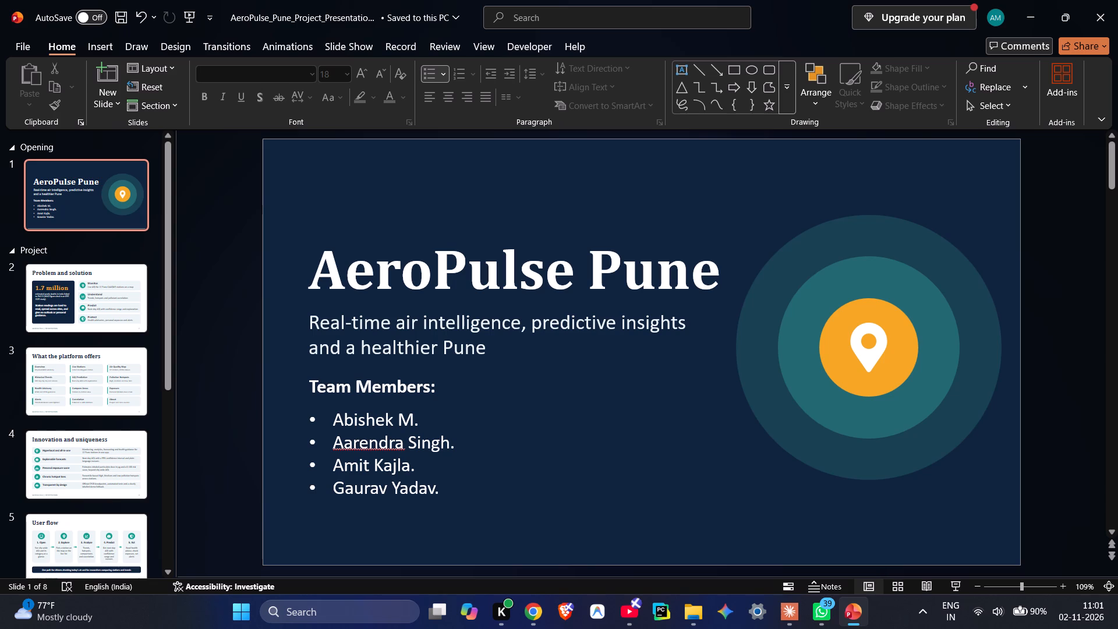
Insert two blank lines after the subtitle "Real-time air intelligence, predictive insights and a healthier Pune".
{"action": "left_click", "coordinate": [513, 354]}
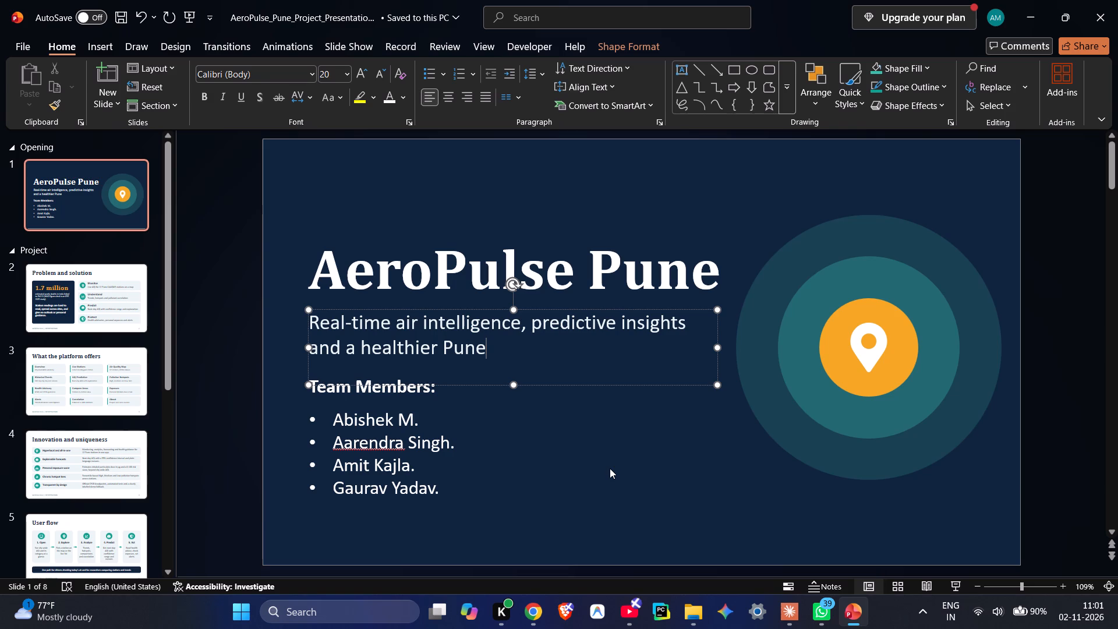
{"action": "key", "text": "Return"}
{"action": "key", "text": "Return"}
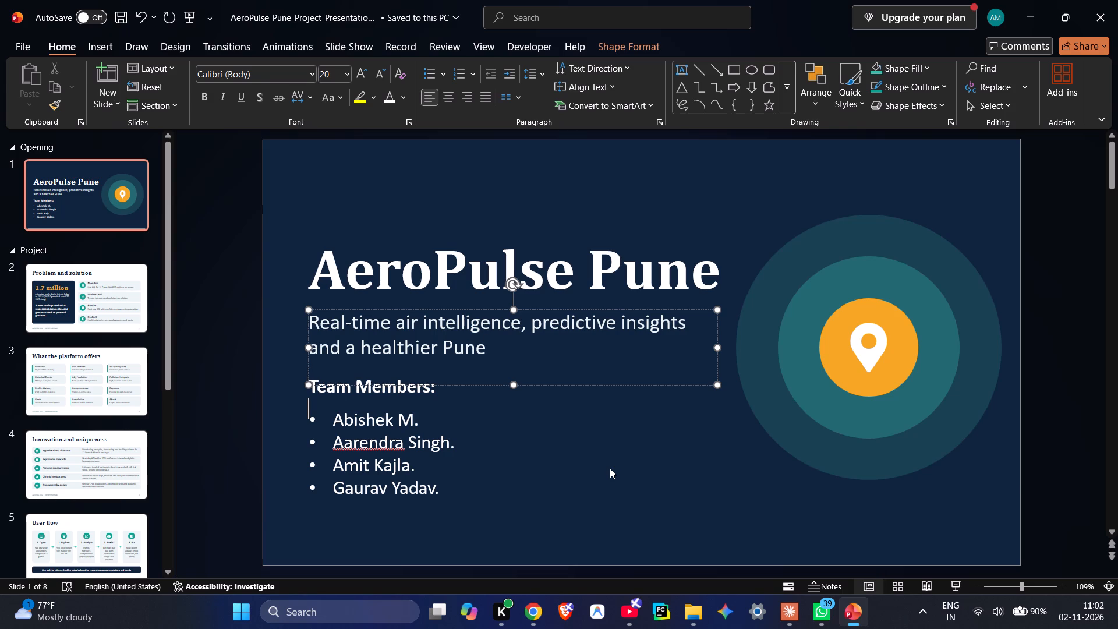
{"action": "left_click", "coordinate": [596, 473]}
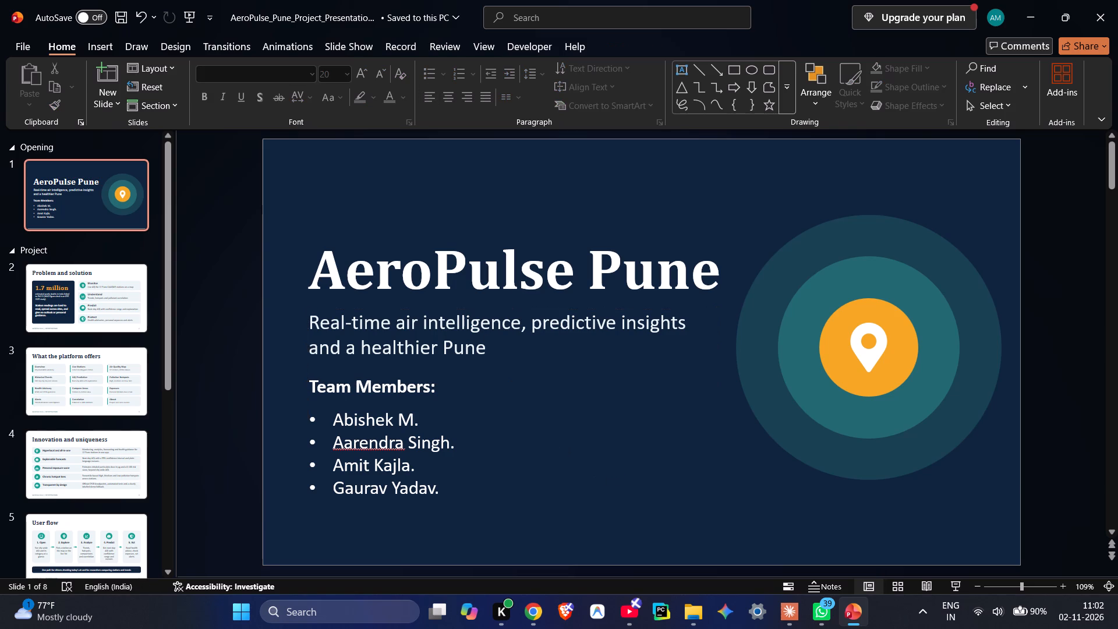
Move the Team Members text box straight down to clear space below the subtitle, keeping it left-aligned with the title.
{"action": "left_click", "coordinate": [397, 376]}
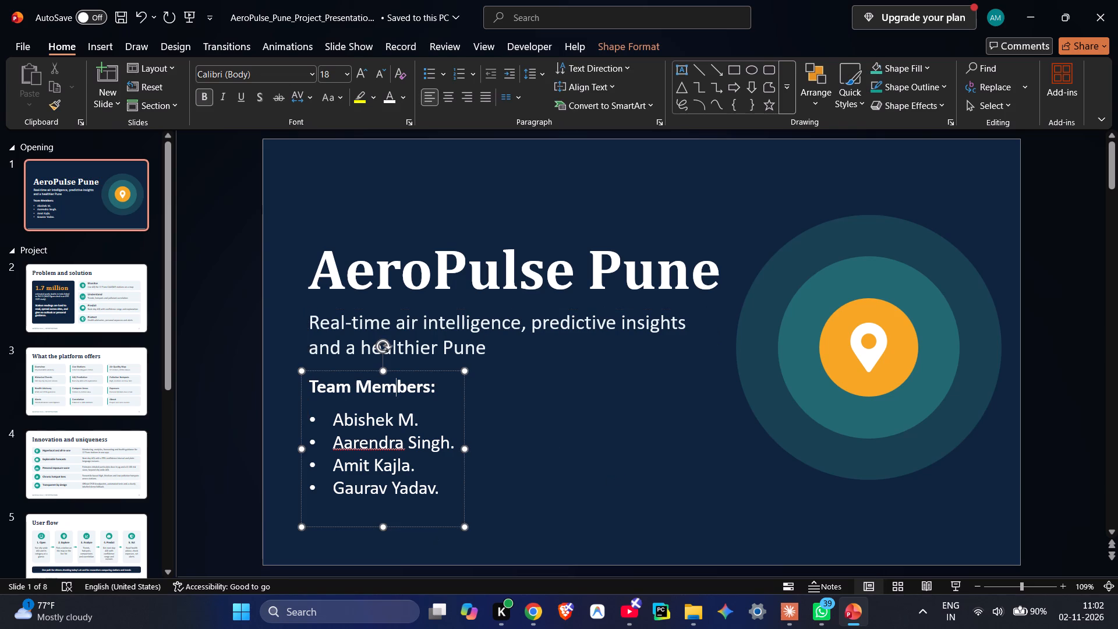
{"action": "left_click_drag", "start_coordinate": [423, 524], "coordinate": [428, 586]}
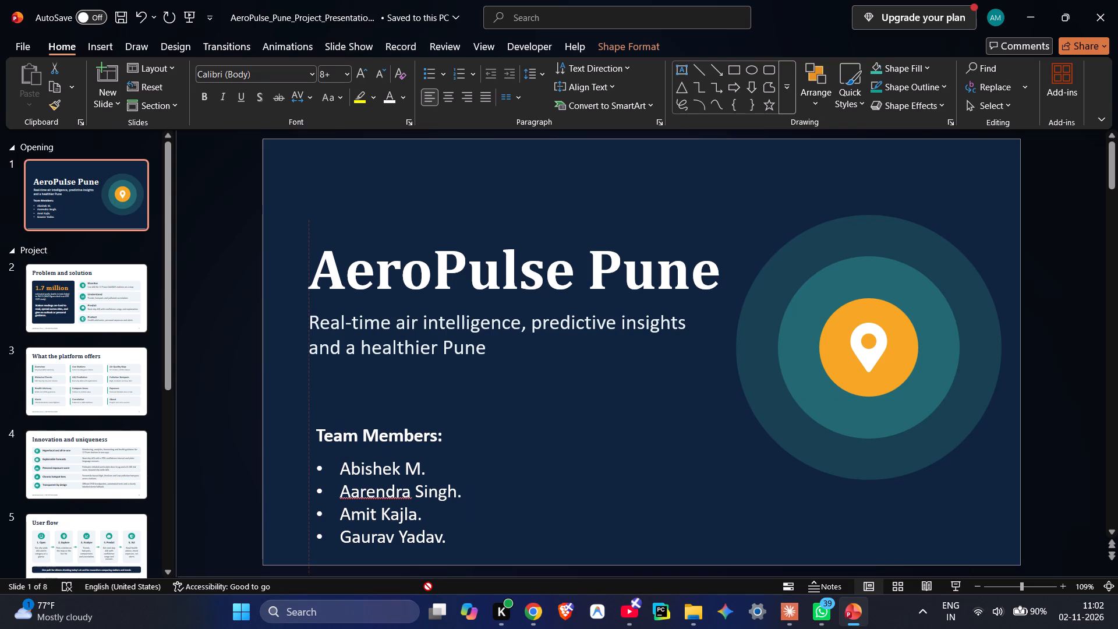
{"action": "left_click_drag", "start_coordinate": [428, 586], "coordinate": [414, 583]}
{"action": "left_click_drag", "start_coordinate": [414, 583], "coordinate": [413, 582]}
{"action": "left_click_drag", "start_coordinate": [409, 527], "coordinate": [409, 533]}
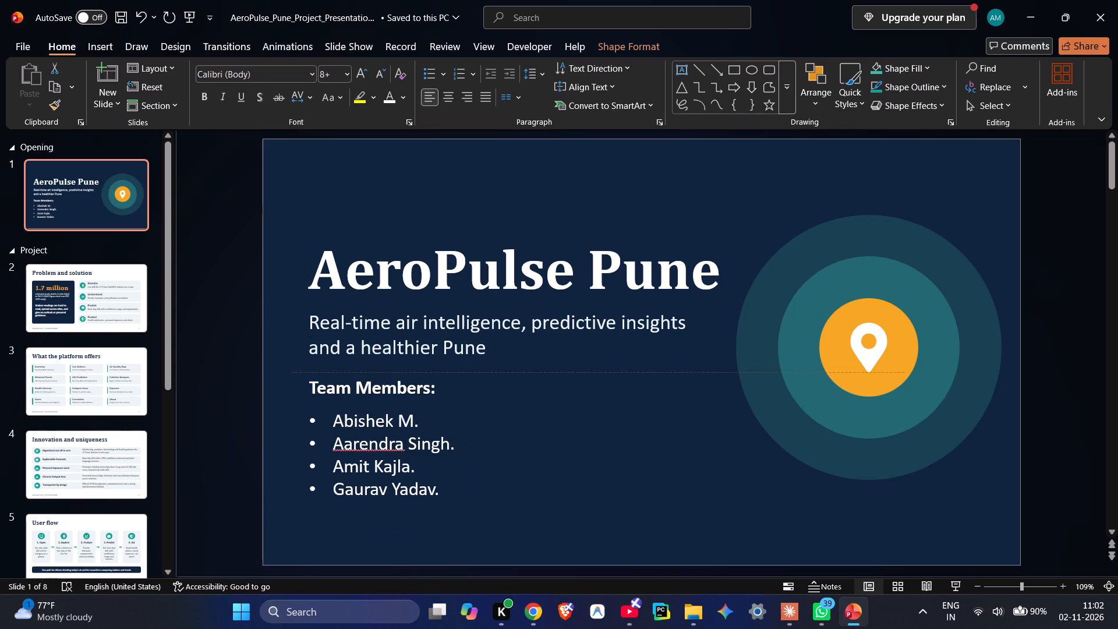
{"action": "left_click_drag", "start_coordinate": [409, 533], "coordinate": [409, 560]}
{"action": "left_click_drag", "start_coordinate": [415, 557], "coordinate": [415, 561]}
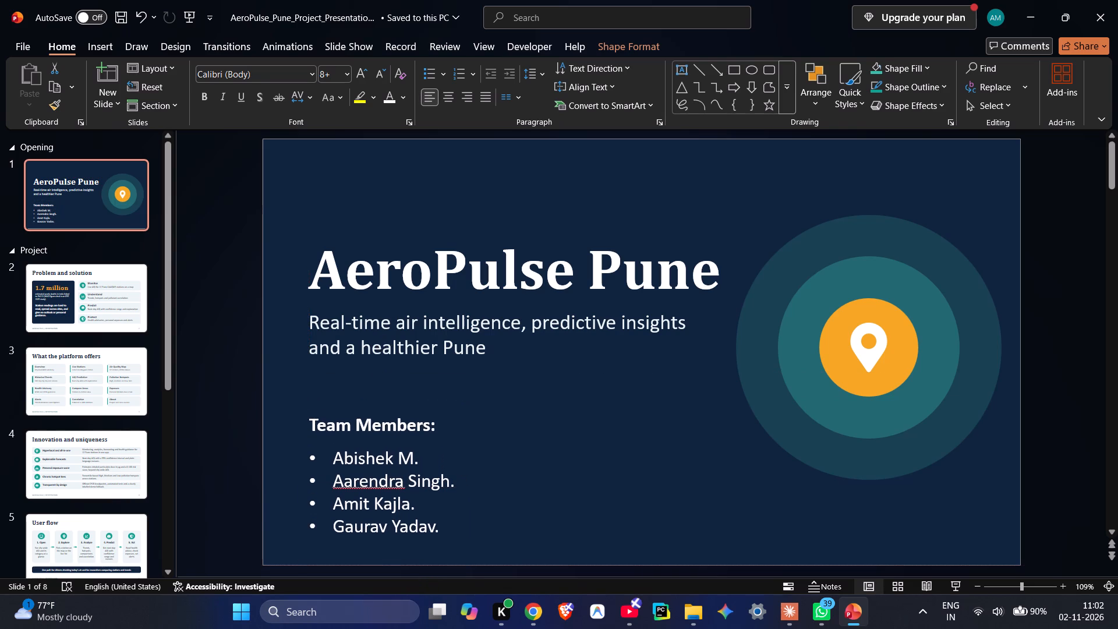
{"action": "left_click_drag", "start_coordinate": [415, 561], "coordinate": [418, 578]}
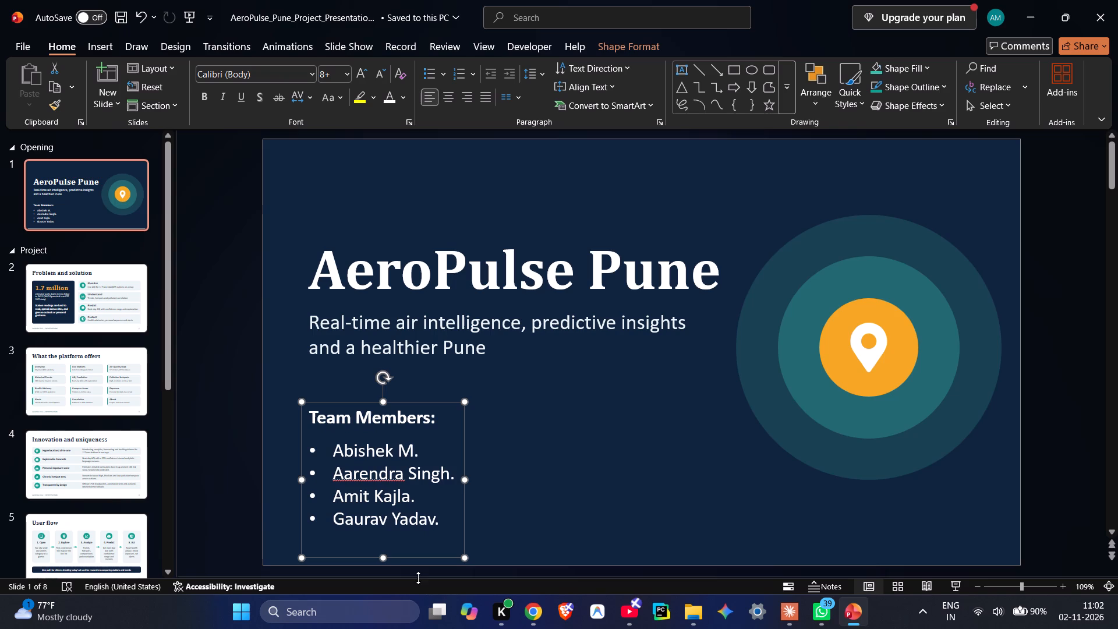
{"action": "left_click", "coordinate": [436, 561]}
Turn on bold formatting for the blank line directly below the subtitle.
{"action": "left_click", "coordinate": [514, 363]}
{"action": "left_click", "coordinate": [508, 362]}
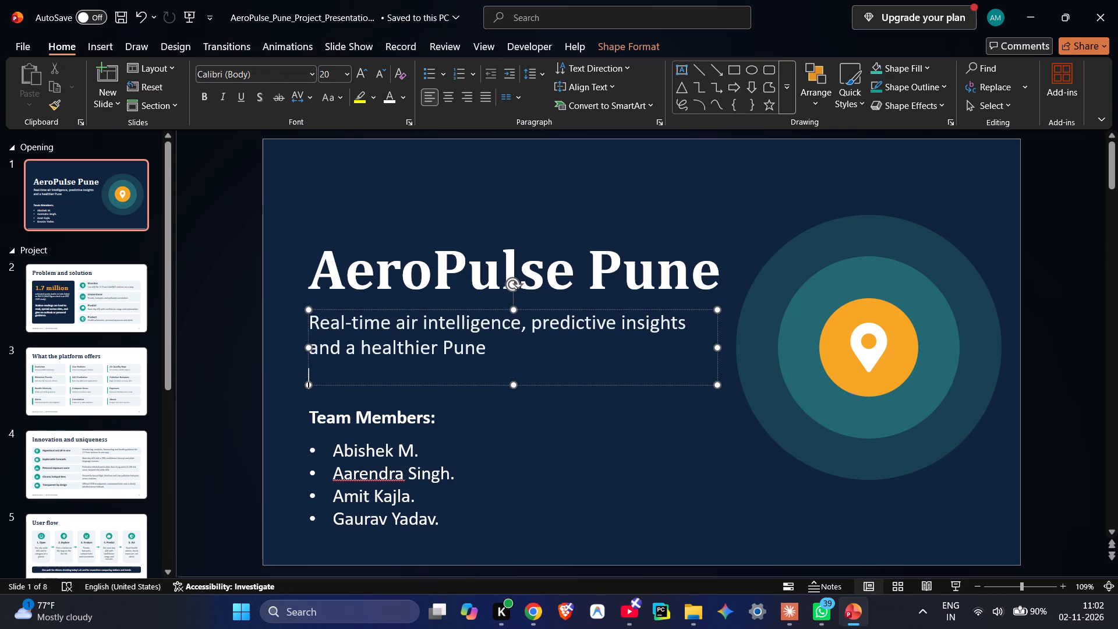
{"action": "key", "text": "ctrl+b"}
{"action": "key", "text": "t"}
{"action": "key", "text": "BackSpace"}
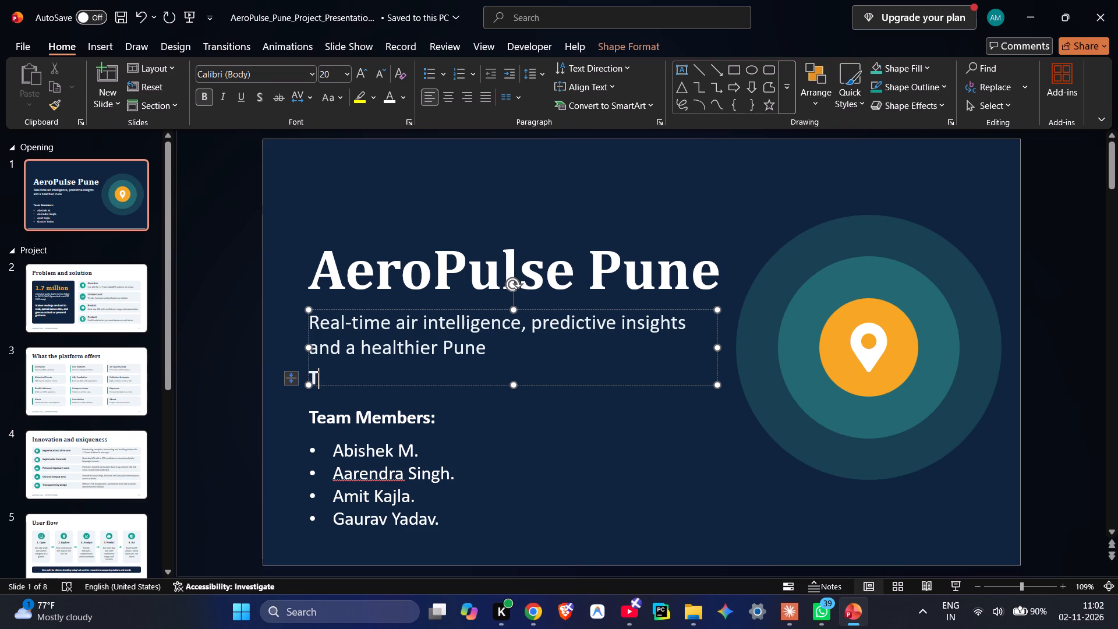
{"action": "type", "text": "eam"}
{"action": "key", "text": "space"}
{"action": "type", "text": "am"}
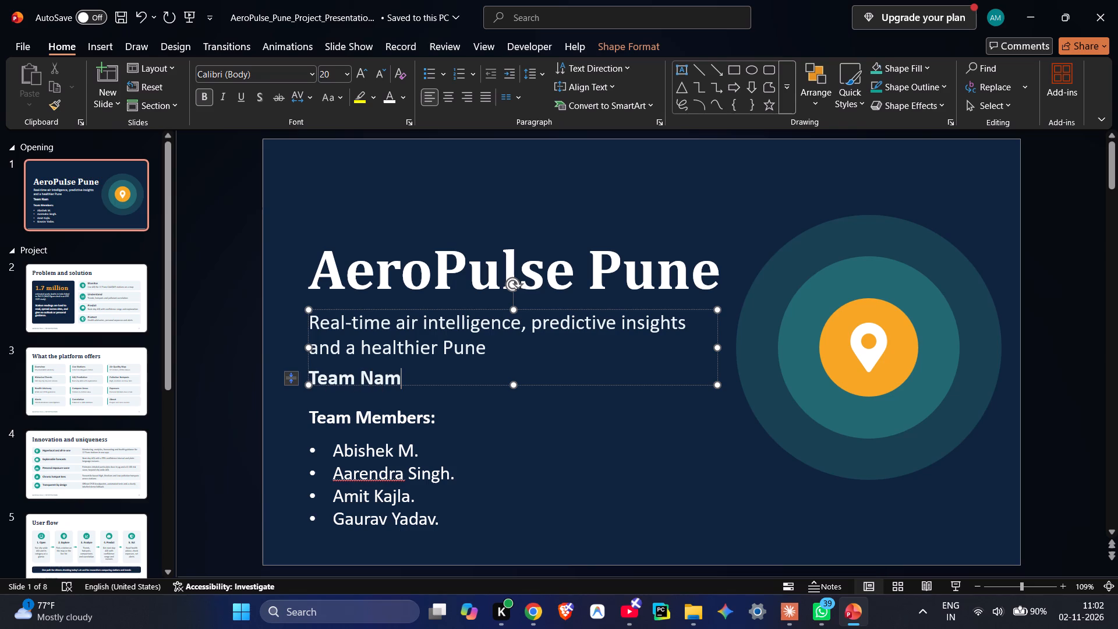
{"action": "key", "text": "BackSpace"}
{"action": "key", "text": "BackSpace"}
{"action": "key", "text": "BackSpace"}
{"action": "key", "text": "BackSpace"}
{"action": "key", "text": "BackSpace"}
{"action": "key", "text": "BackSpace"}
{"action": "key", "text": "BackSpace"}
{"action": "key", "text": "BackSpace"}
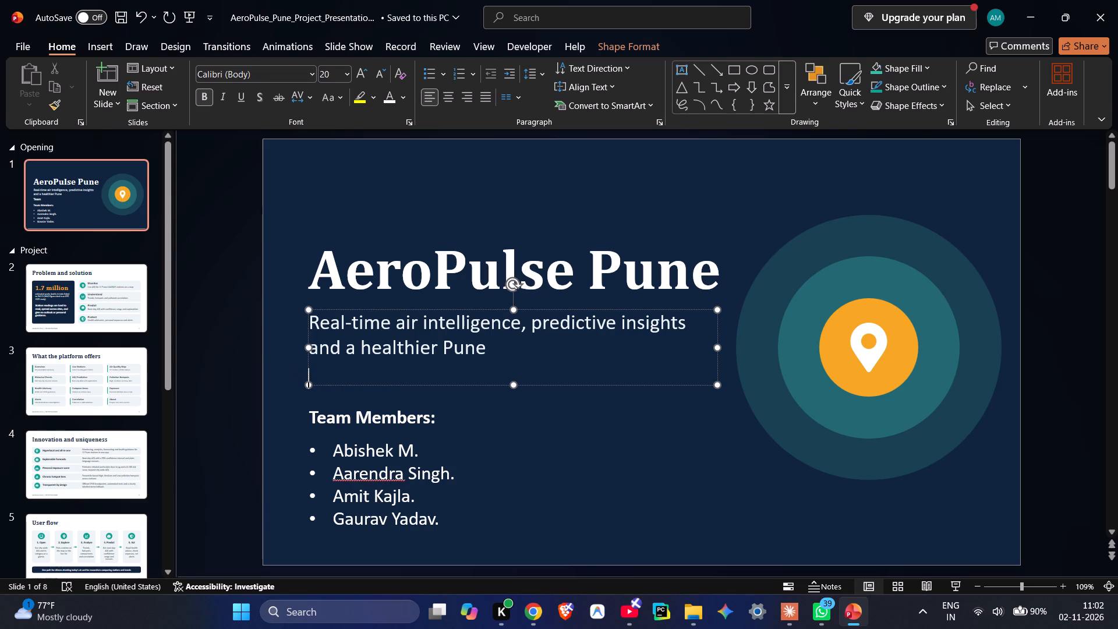
Enter "Team Name: Pycharms." at font size 18 on the blank line below the subtitle.
{"action": "left_click", "coordinate": [345, 74]}
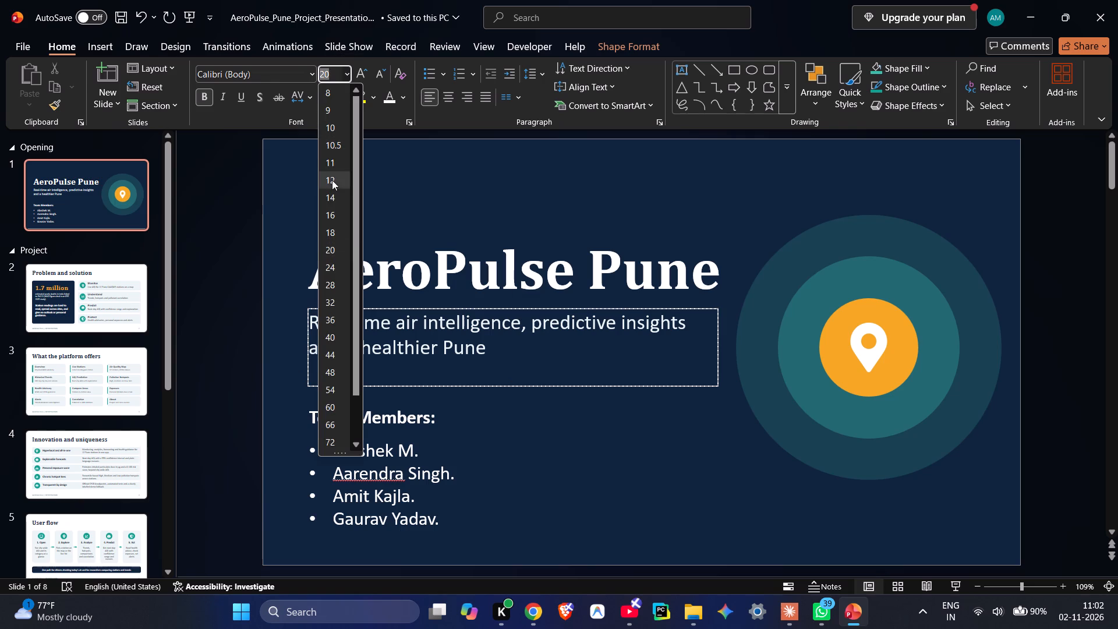
{"action": "left_click", "coordinate": [338, 234]}
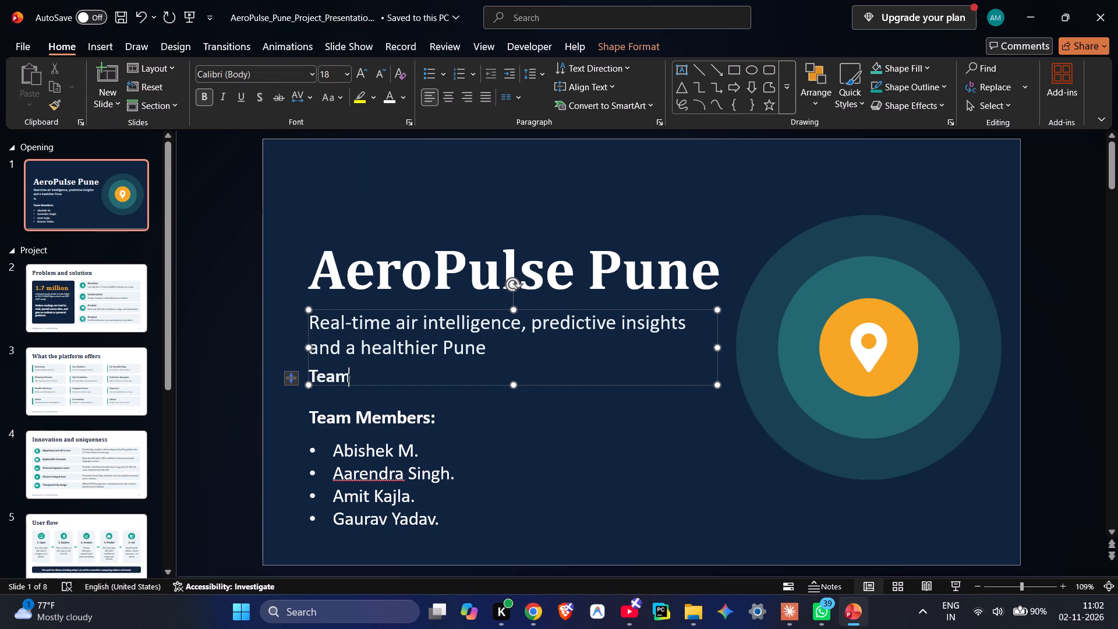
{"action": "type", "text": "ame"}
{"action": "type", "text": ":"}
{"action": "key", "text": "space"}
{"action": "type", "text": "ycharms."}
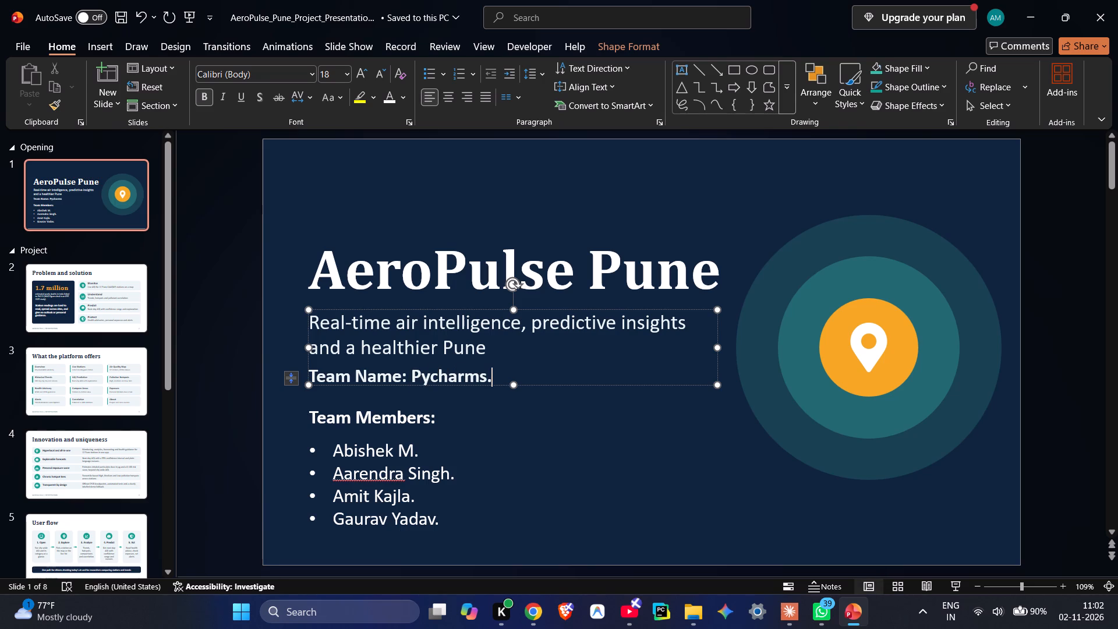
{"action": "left_click", "coordinate": [203, 383]}
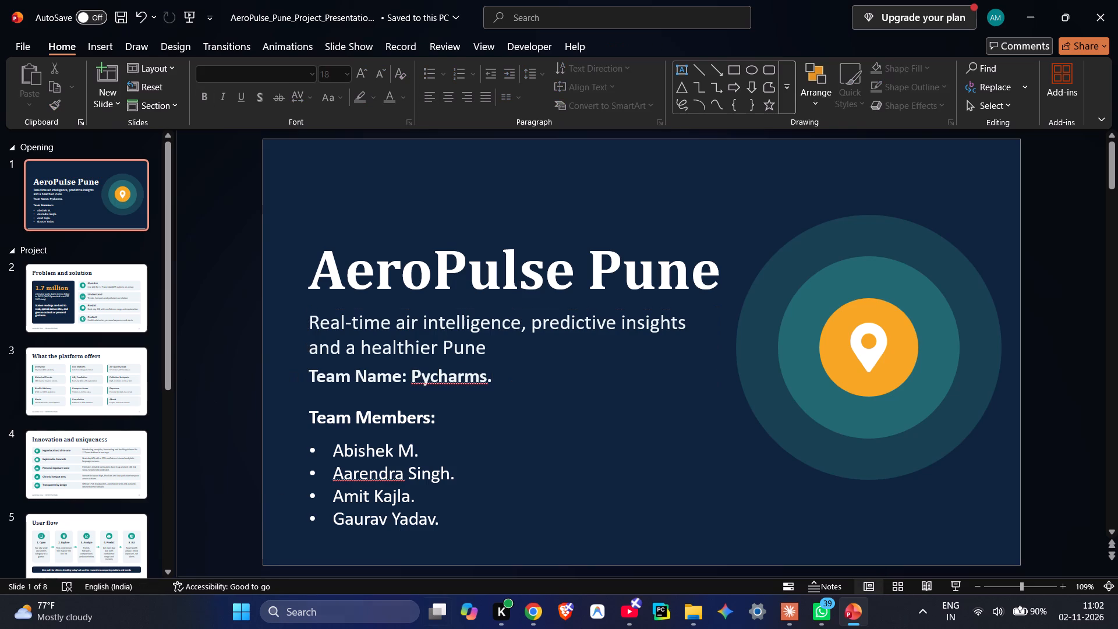
Add a period at the end of the subtitle, after "a healthier Pune".
{"action": "left_click", "coordinate": [523, 333]}
{"action": "left_click", "coordinate": [521, 344]}
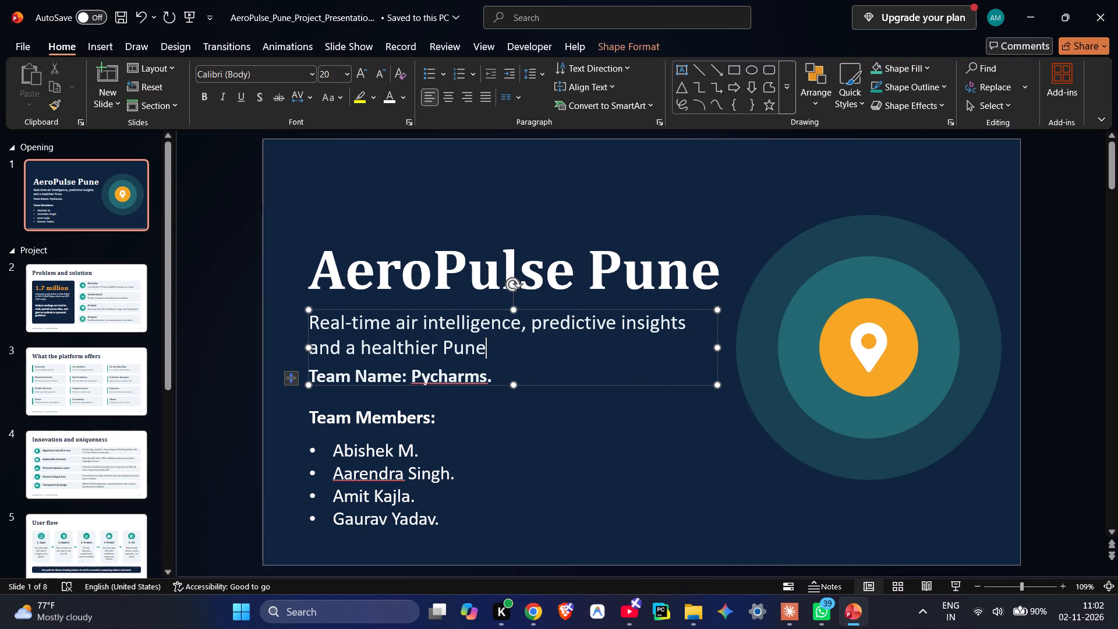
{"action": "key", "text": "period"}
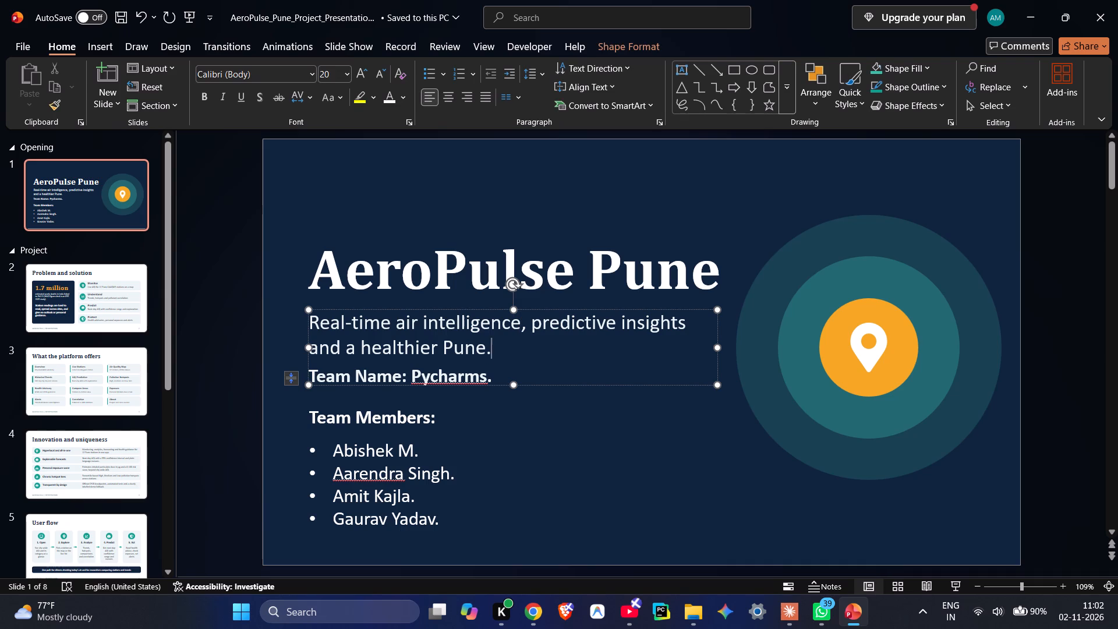
{"action": "key", "text": "Return"}
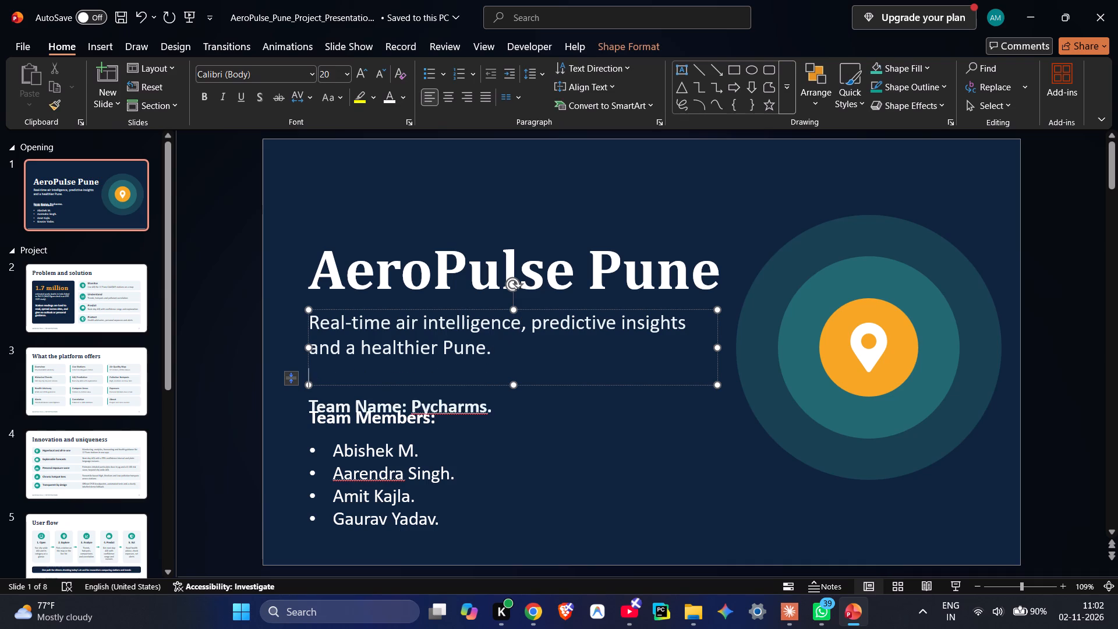
{"action": "key", "text": "BackSpace"}
{"action": "left_click", "coordinate": [574, 465]}
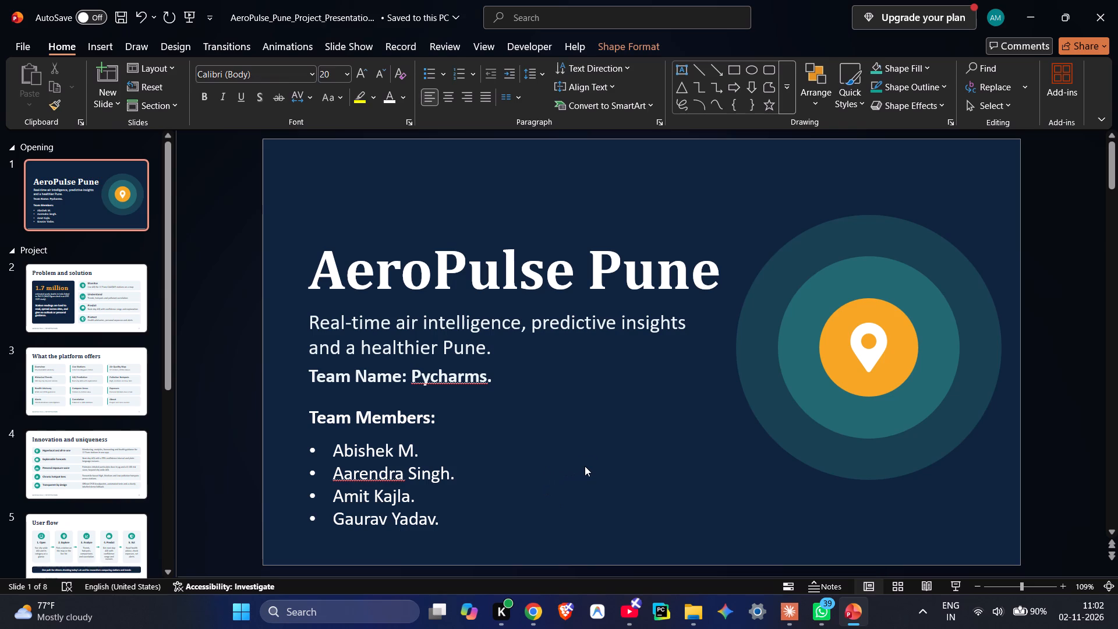
Save the presentation.
{"action": "key", "text": "ctrl+s"}
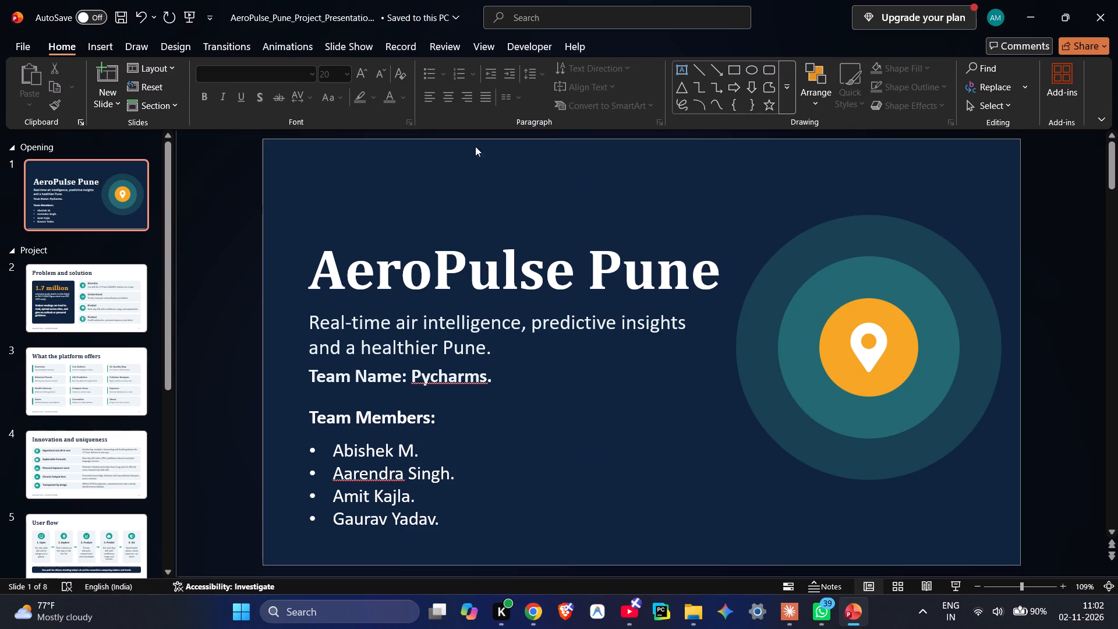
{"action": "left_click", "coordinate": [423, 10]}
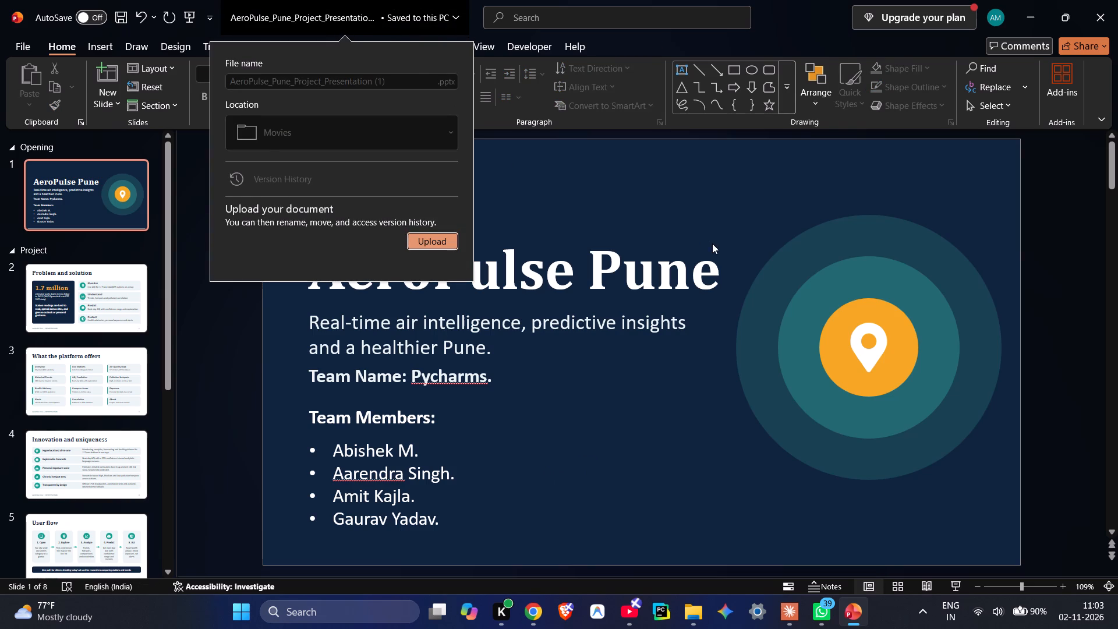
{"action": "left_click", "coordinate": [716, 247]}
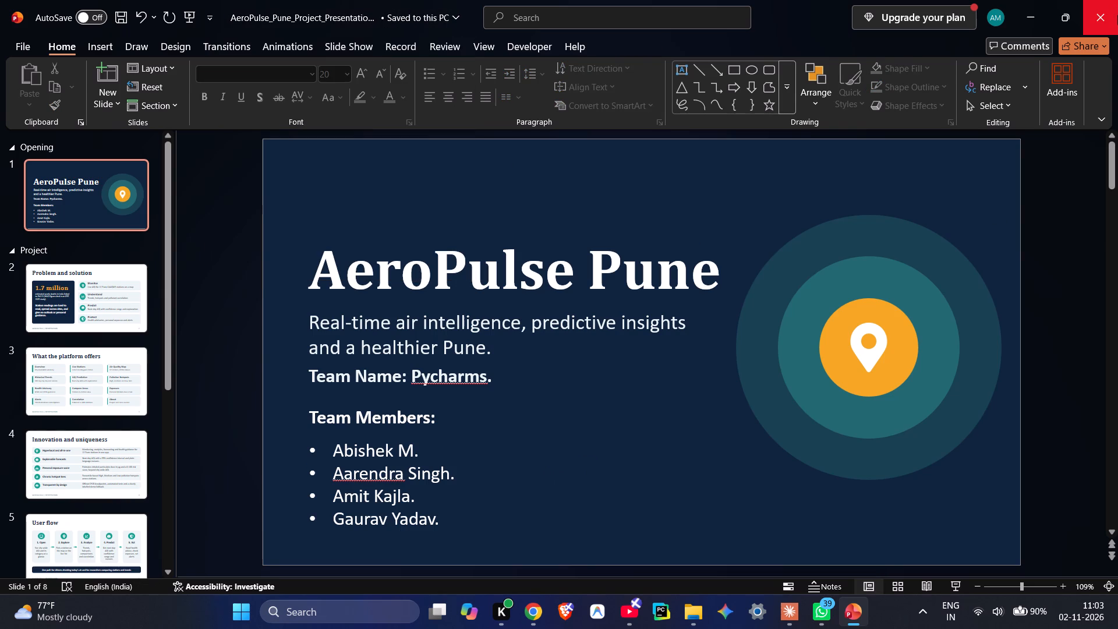
Review the slides after the title slide, from "What the platform offers" through "Working prototype and testing".
{"action": "left_click", "coordinate": [85, 348]}
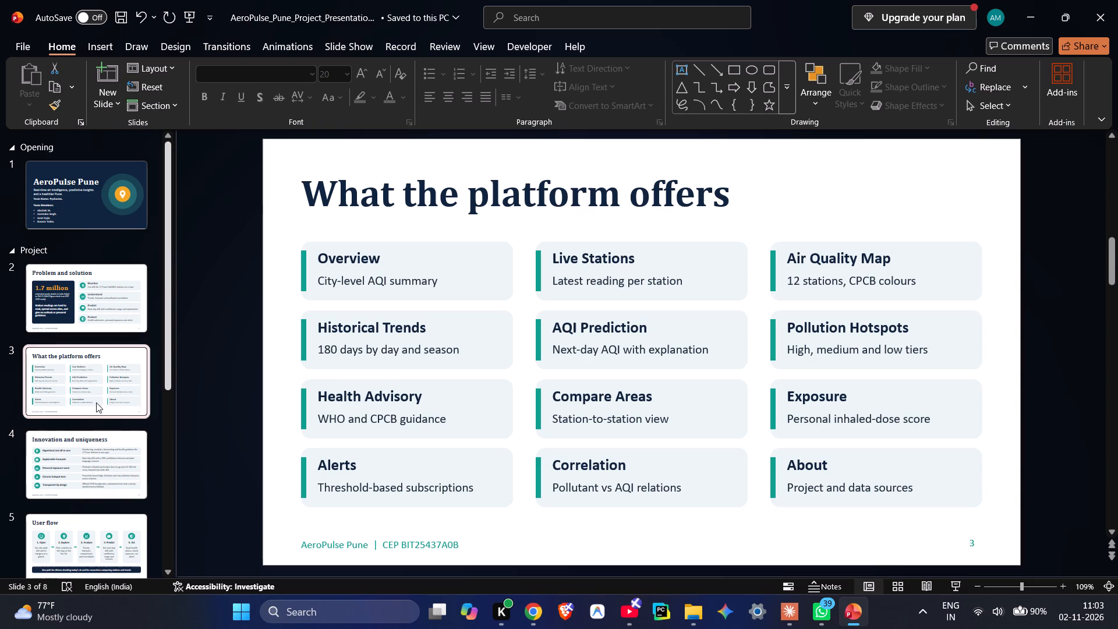
{"action": "left_click", "coordinate": [97, 418]}
{"action": "left_click", "coordinate": [96, 498]}
{"action": "scroll", "coordinate": [493, 503], "scroll_direction": "down", "scroll_amount": 9}
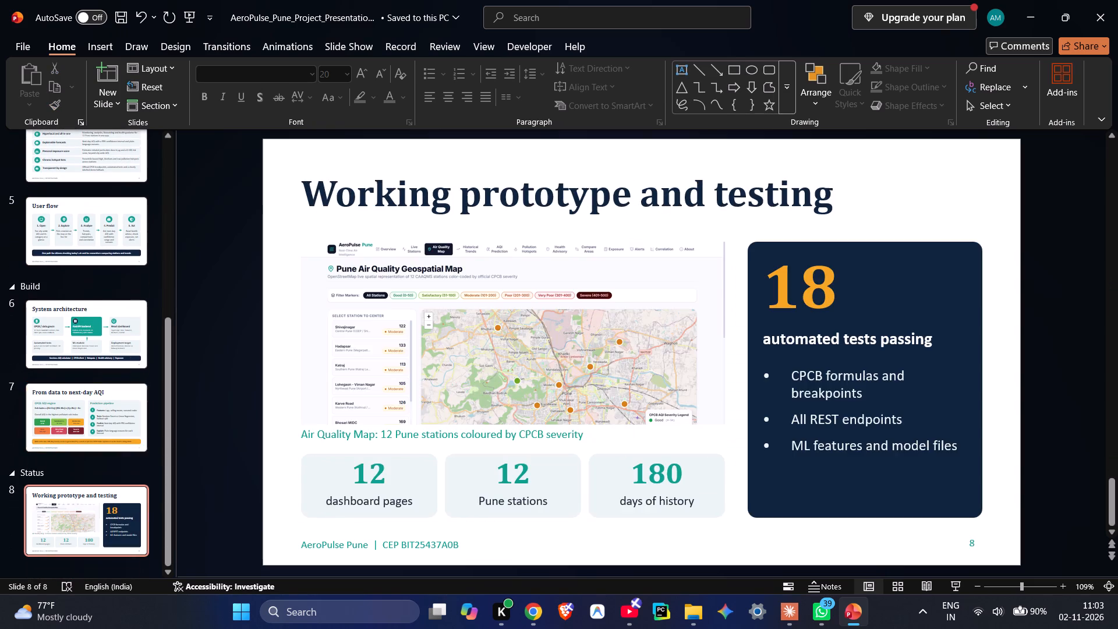
{"action": "scroll", "coordinate": [487, 493], "scroll_direction": "down", "scroll_amount": 3}
{"action": "scroll", "coordinate": [477, 488], "scroll_direction": "up", "scroll_amount": 4}
{"action": "scroll", "coordinate": [477, 488], "scroll_direction": "down", "scroll_amount": 4}
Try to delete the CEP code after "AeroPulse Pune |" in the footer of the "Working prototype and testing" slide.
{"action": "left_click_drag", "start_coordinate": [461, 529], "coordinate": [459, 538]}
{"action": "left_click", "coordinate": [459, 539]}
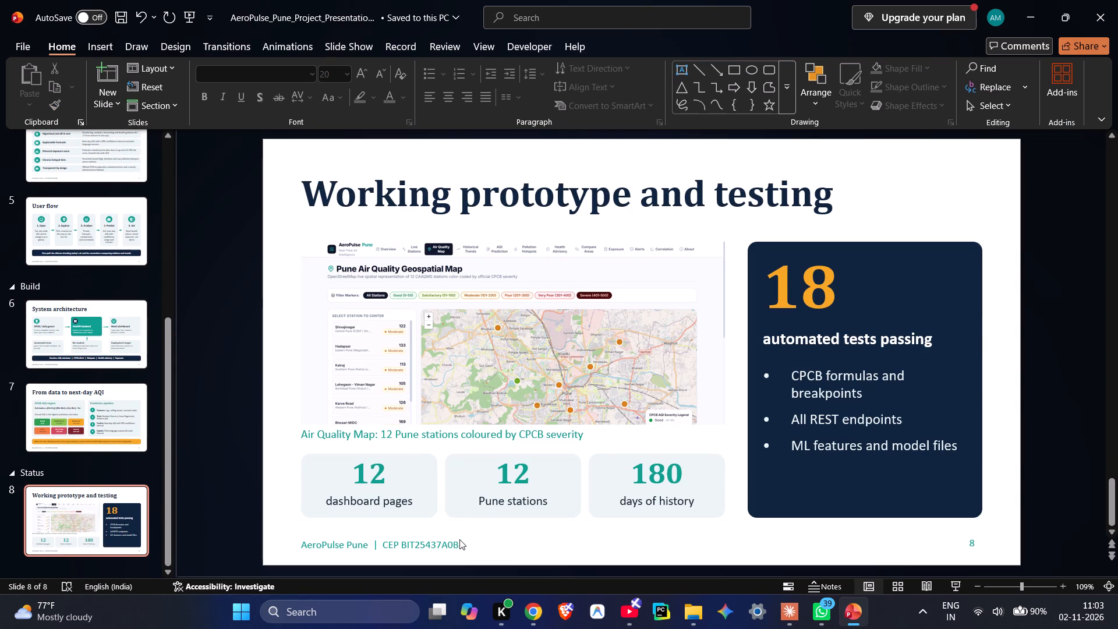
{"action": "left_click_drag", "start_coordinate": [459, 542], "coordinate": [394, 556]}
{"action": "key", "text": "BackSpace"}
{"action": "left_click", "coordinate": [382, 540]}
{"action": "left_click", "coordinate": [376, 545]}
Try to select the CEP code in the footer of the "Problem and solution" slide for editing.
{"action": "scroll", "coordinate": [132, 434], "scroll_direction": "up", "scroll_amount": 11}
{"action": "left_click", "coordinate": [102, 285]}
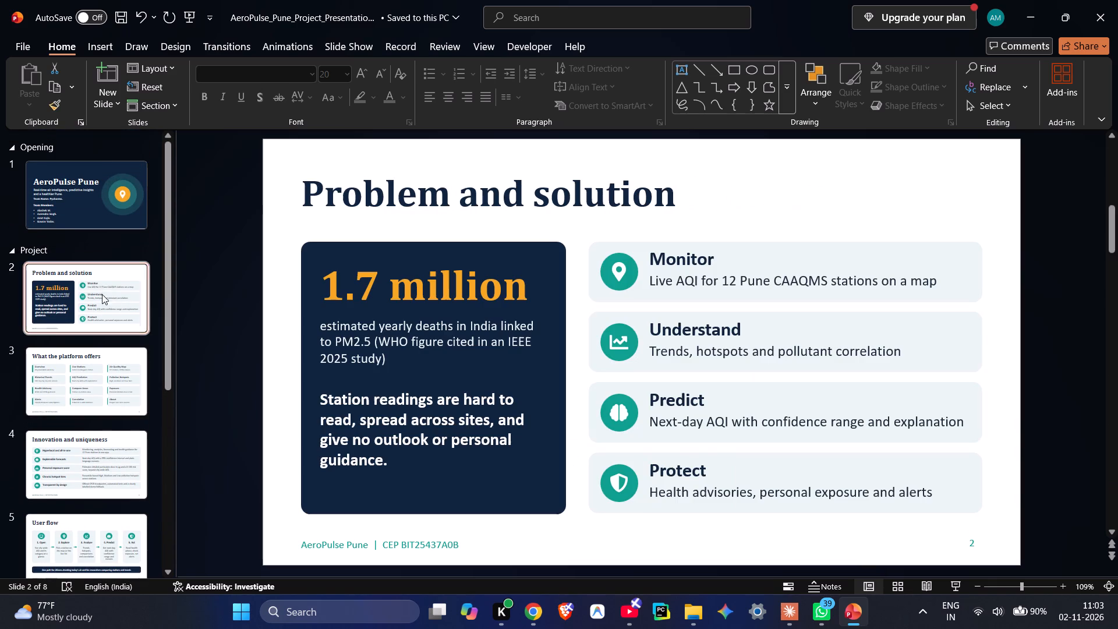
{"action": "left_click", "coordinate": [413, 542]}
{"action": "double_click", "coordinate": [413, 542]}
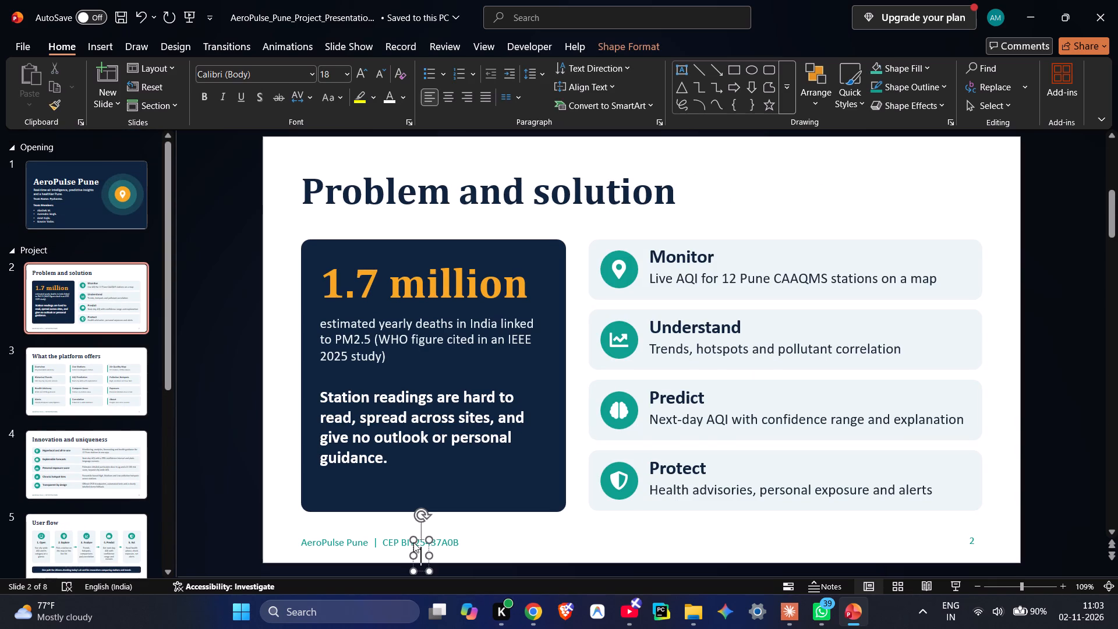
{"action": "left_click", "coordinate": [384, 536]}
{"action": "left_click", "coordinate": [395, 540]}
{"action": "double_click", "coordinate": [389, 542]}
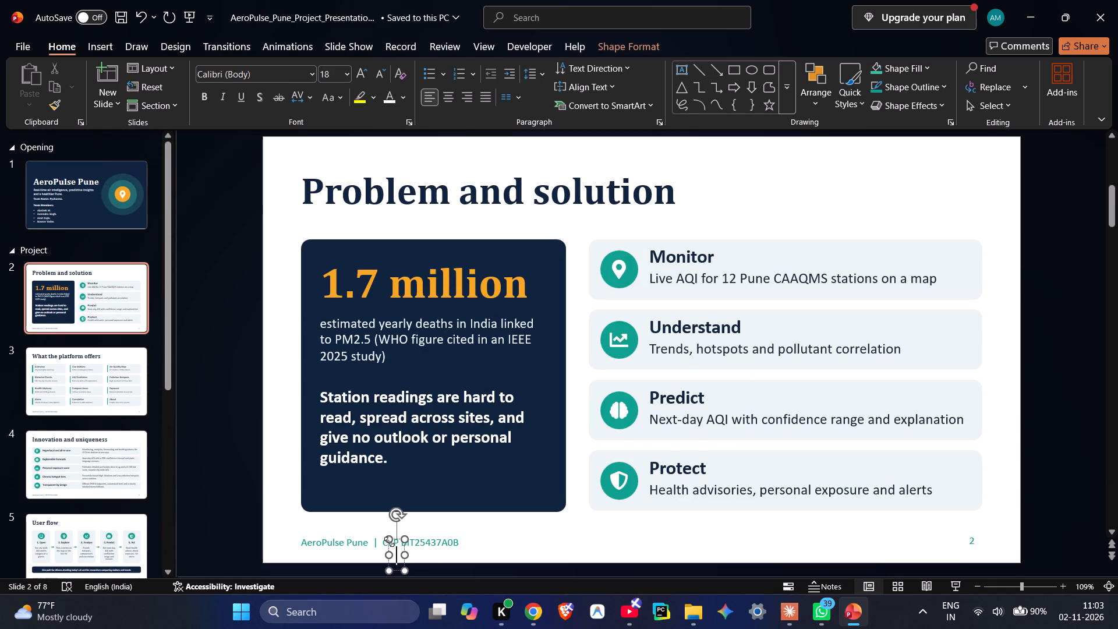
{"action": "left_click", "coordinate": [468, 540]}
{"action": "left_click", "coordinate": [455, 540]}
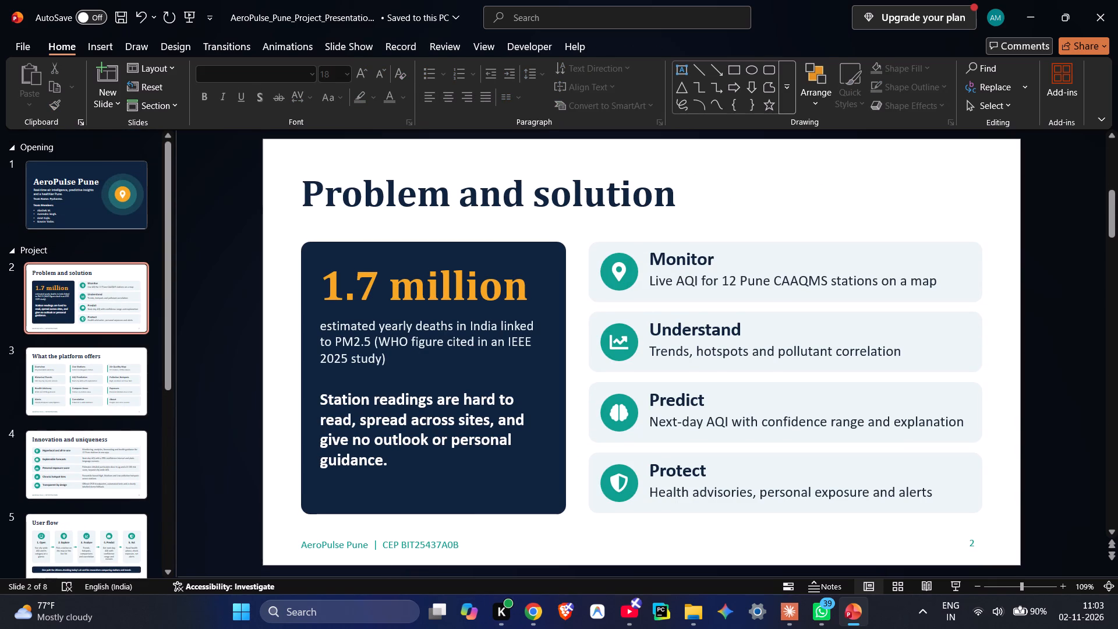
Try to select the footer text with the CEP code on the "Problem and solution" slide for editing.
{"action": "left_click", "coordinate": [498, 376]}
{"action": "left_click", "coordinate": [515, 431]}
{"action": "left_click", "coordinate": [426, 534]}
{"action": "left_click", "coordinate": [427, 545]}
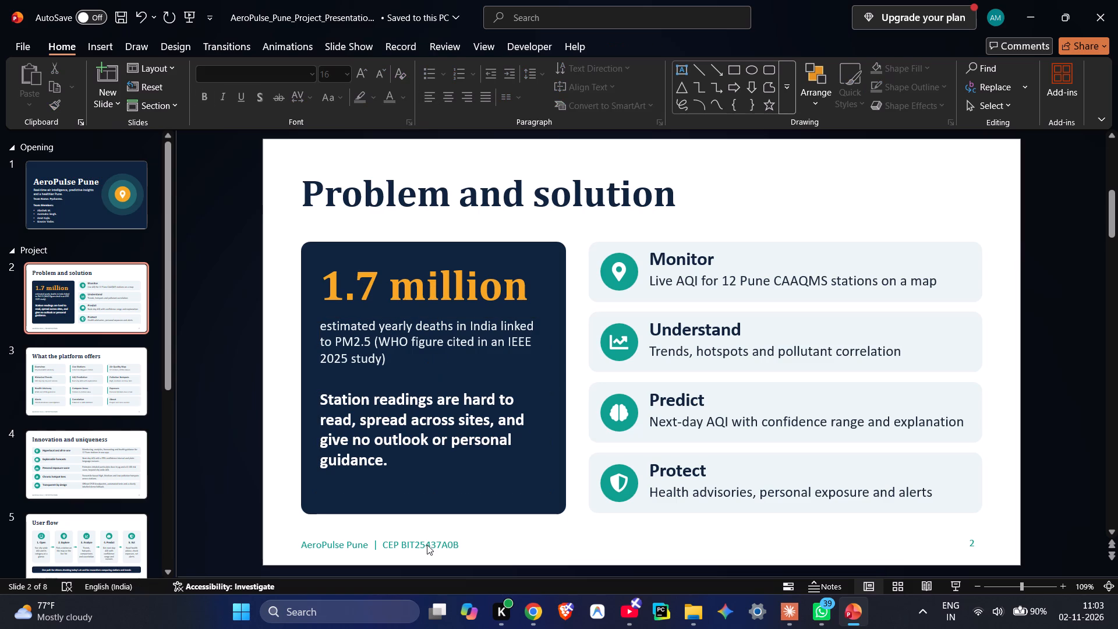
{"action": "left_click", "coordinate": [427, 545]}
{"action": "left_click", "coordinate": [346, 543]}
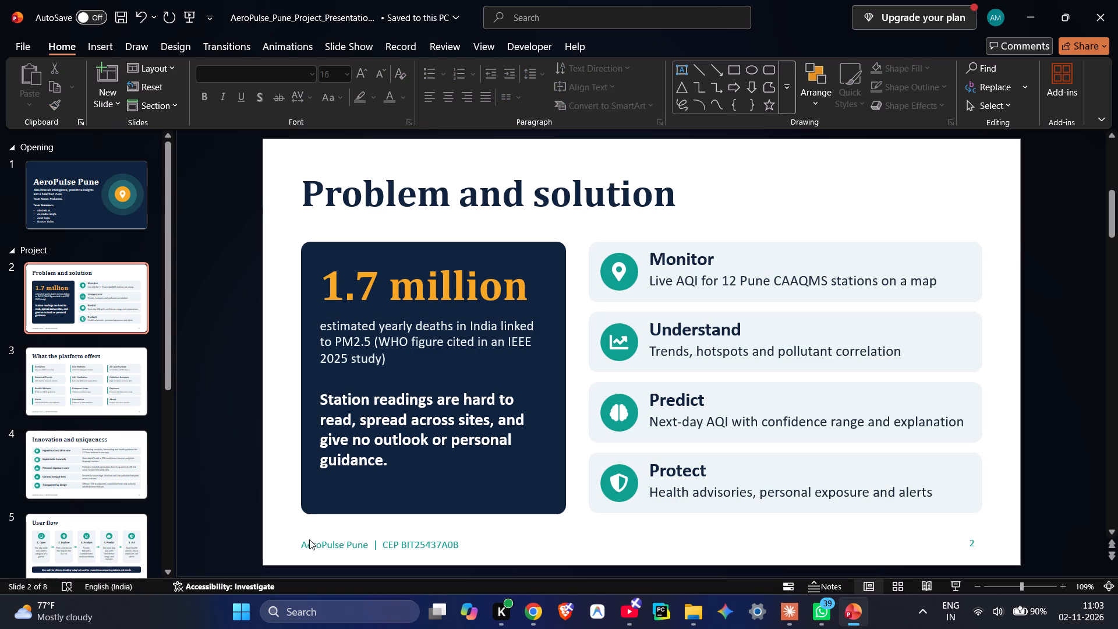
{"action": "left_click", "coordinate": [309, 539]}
Return to the title slide and save the presentation.
{"action": "scroll", "coordinate": [483, 506], "scroll_direction": "up", "scroll_amount": 3}
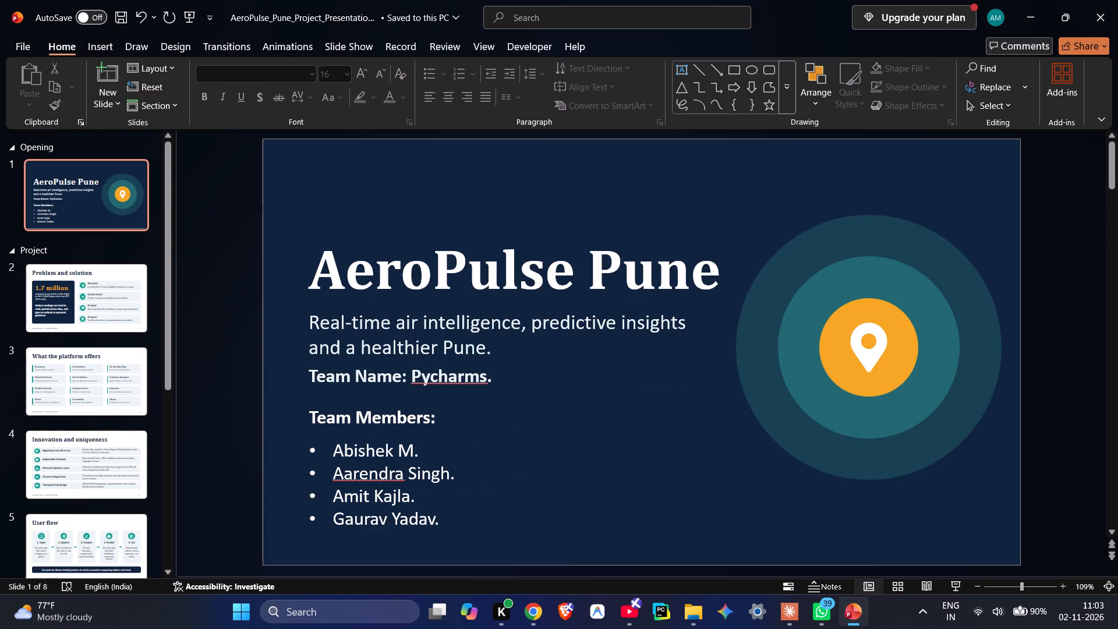
{"action": "key", "text": "ctrl+s"}
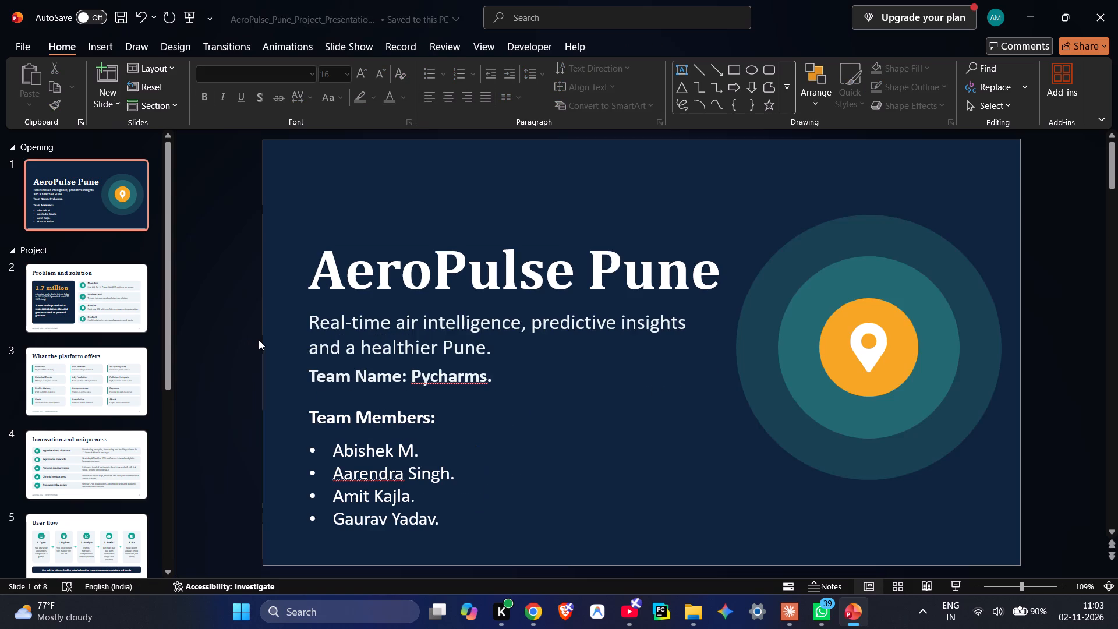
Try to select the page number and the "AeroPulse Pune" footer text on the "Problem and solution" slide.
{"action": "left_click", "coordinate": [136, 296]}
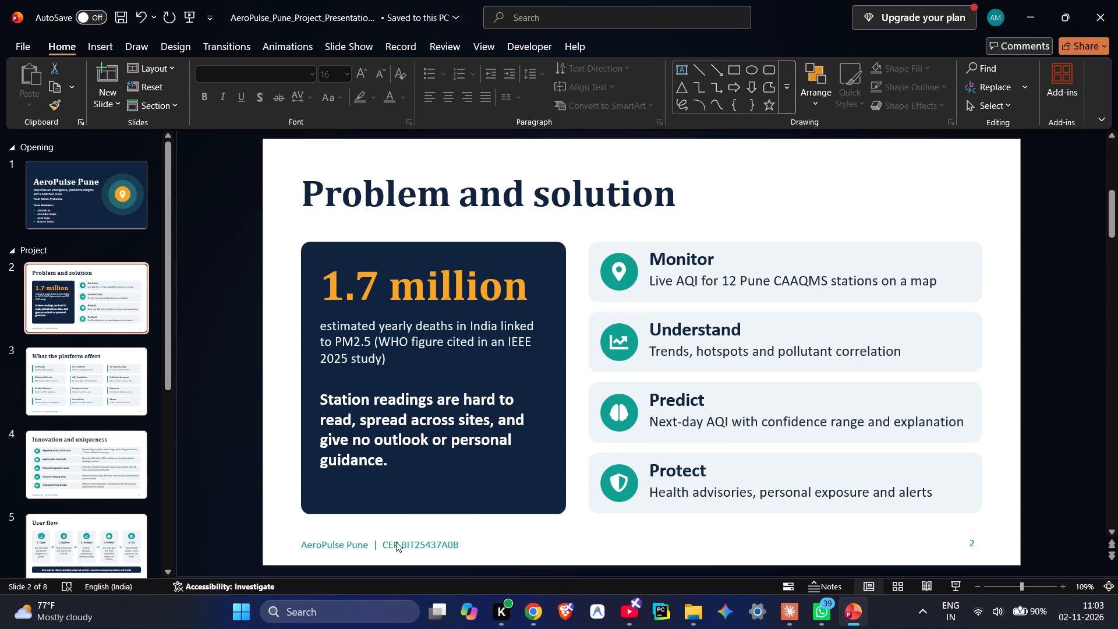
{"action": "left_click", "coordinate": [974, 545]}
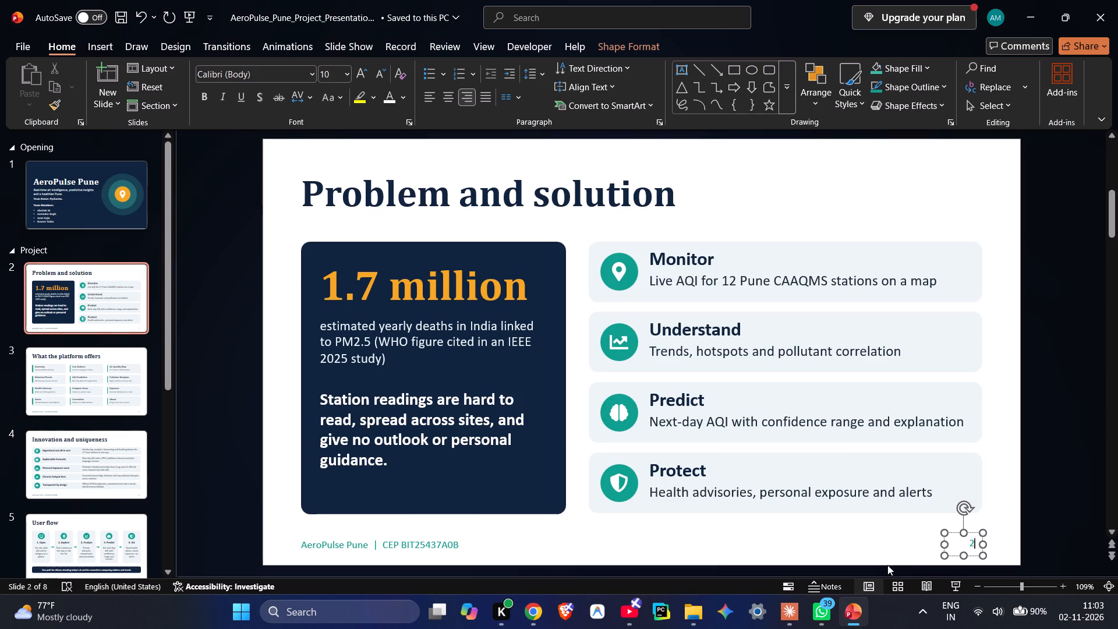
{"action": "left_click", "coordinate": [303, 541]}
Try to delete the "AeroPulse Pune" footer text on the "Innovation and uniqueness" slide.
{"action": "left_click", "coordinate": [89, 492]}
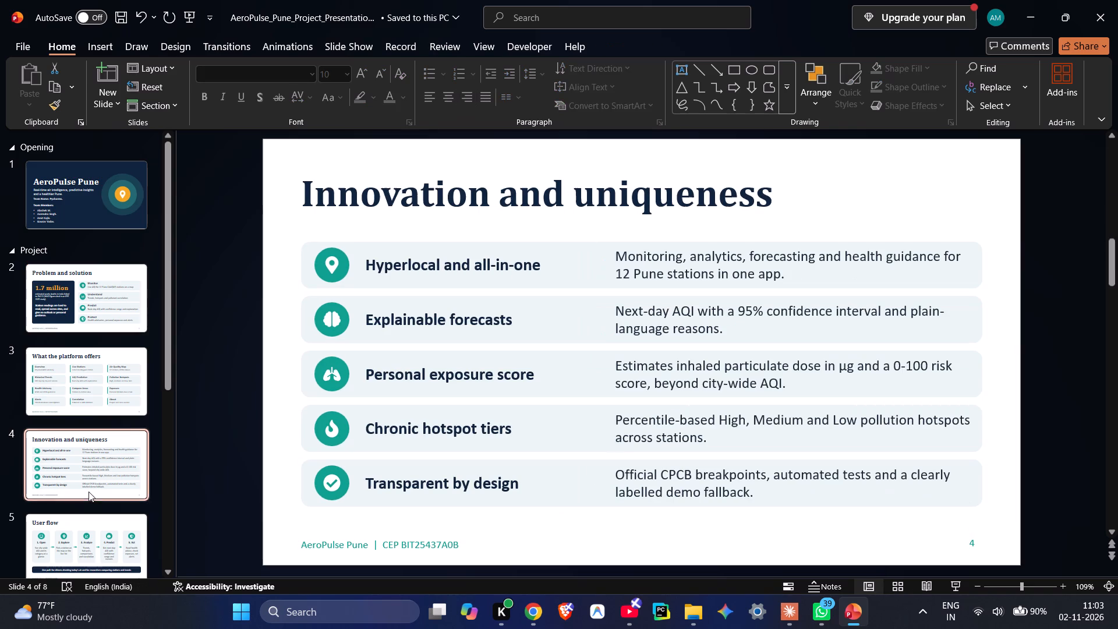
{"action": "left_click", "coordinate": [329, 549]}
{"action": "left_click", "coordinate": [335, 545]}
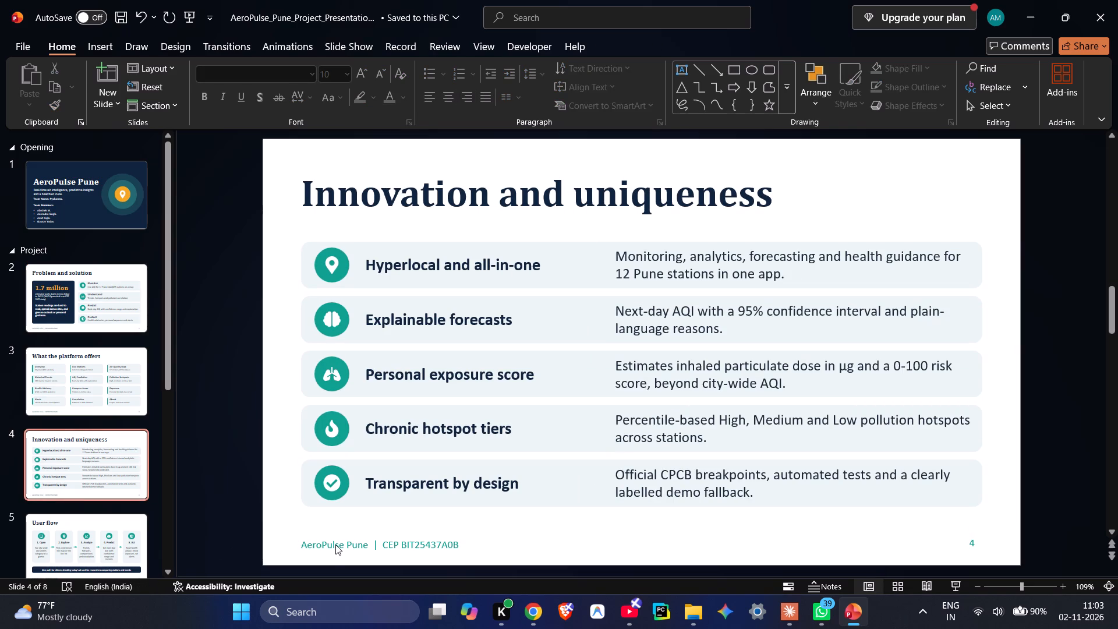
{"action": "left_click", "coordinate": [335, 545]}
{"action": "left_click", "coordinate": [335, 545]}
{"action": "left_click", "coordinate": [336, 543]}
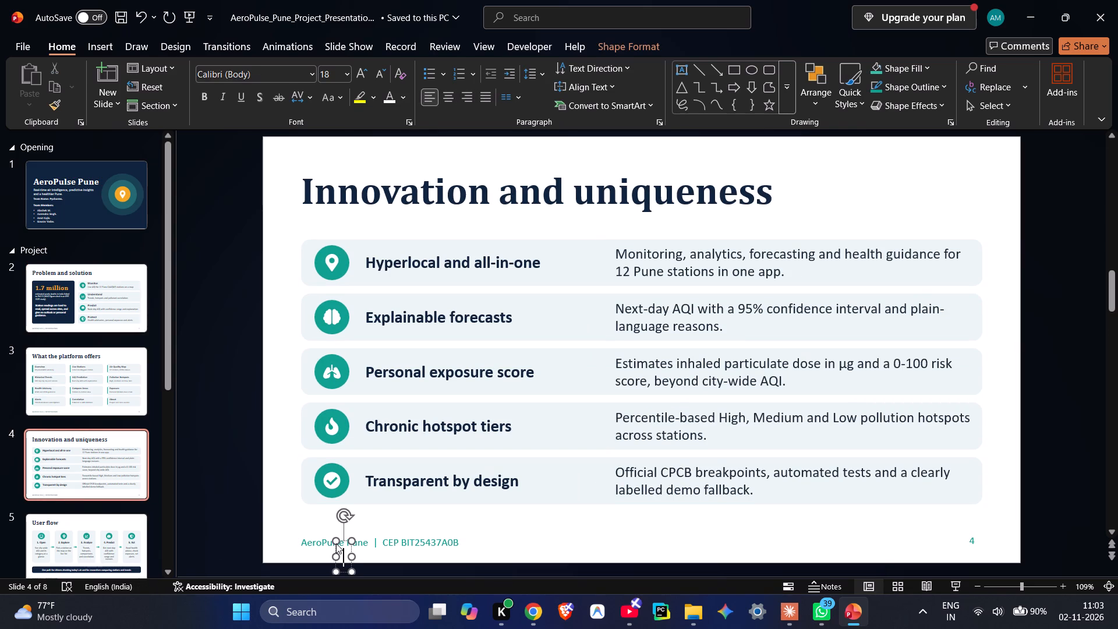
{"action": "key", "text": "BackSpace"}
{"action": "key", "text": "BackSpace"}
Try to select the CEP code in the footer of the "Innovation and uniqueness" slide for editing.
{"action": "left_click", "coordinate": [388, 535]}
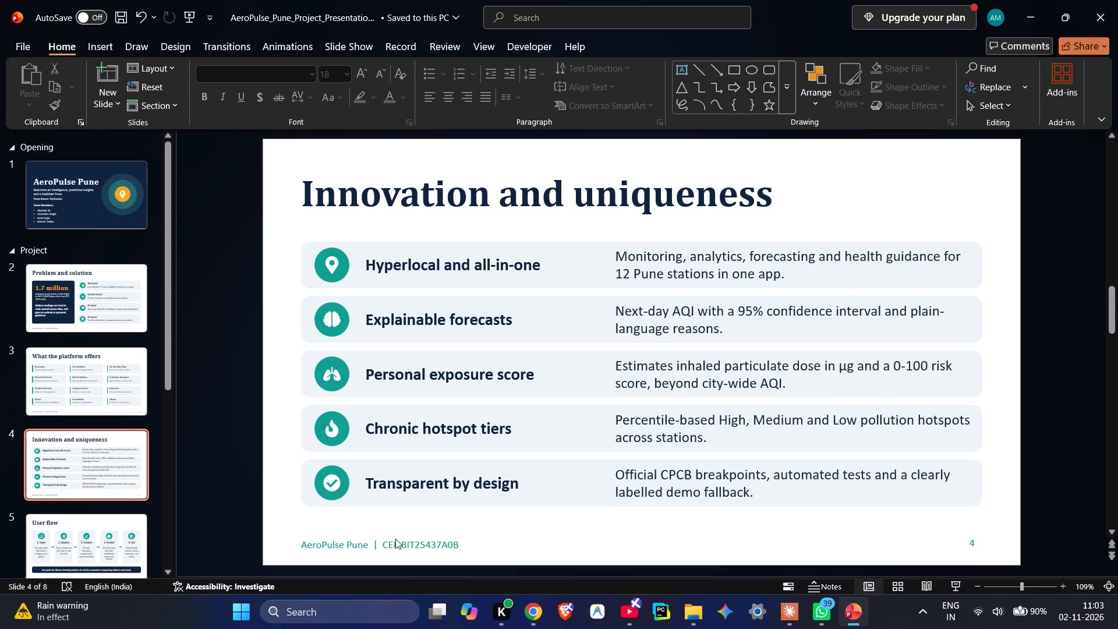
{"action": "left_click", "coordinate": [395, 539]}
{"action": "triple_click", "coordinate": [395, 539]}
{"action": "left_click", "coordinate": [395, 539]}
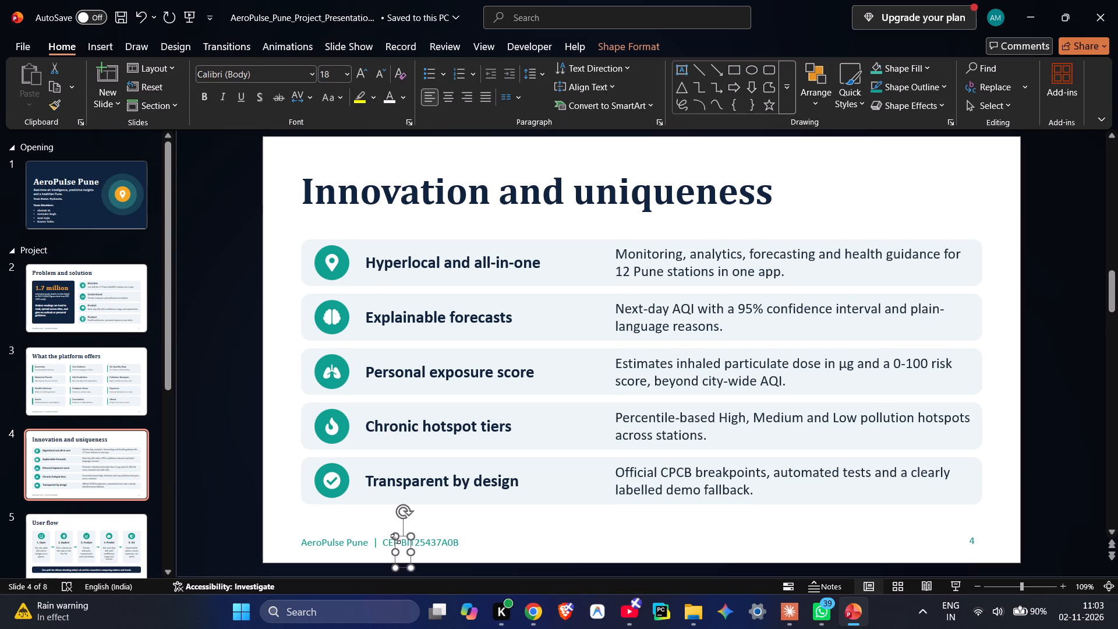
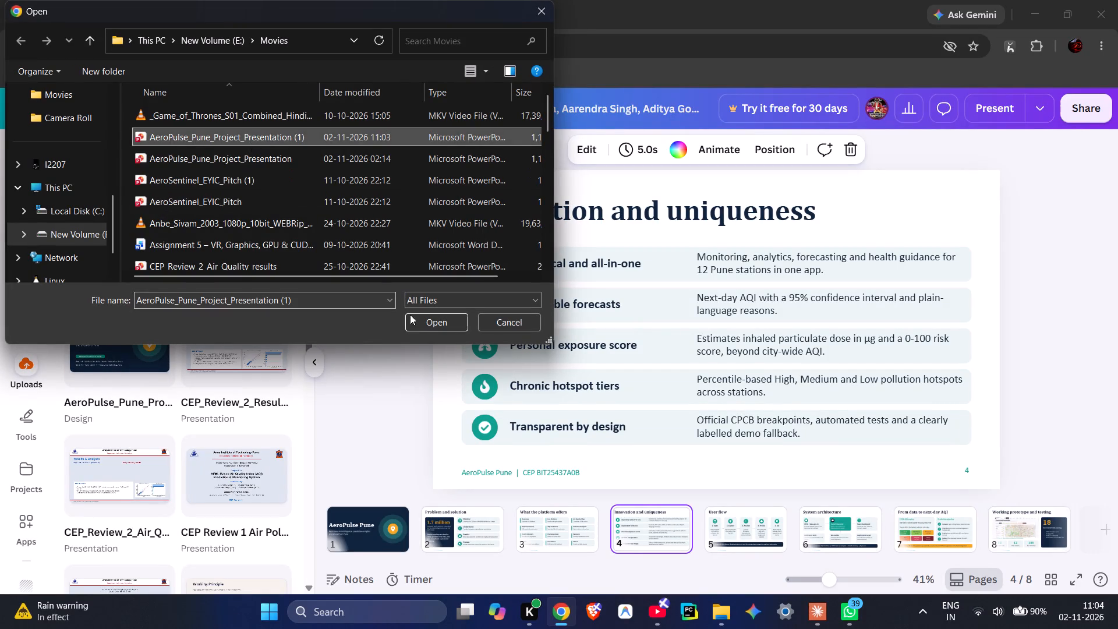
{"action": "left_click", "coordinate": [426, 329]}
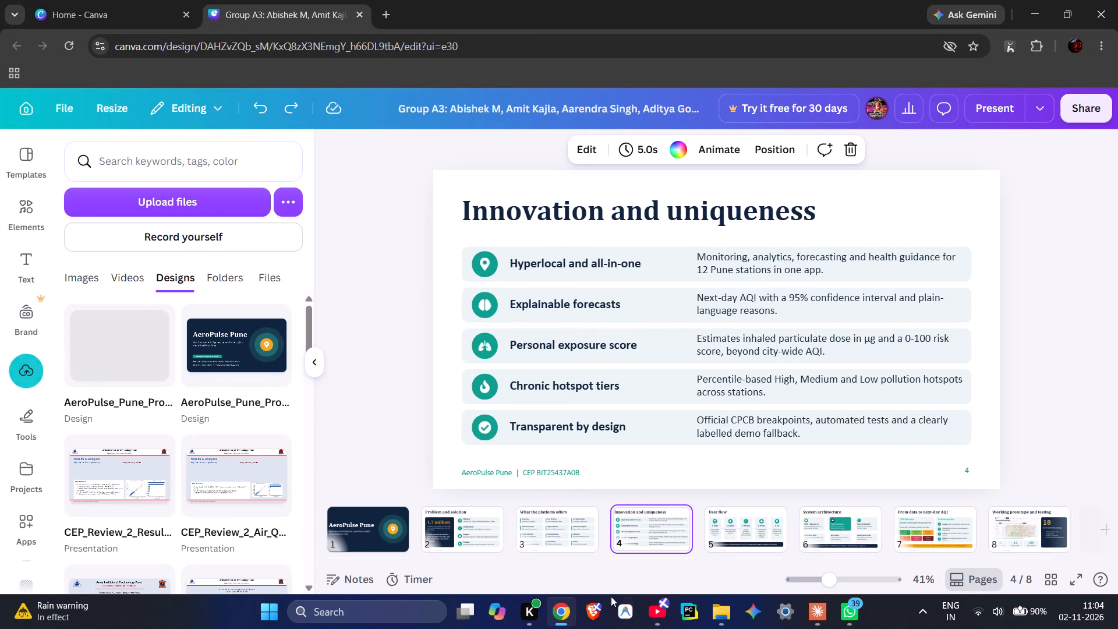
{"action": "left_click", "coordinate": [120, 349]}
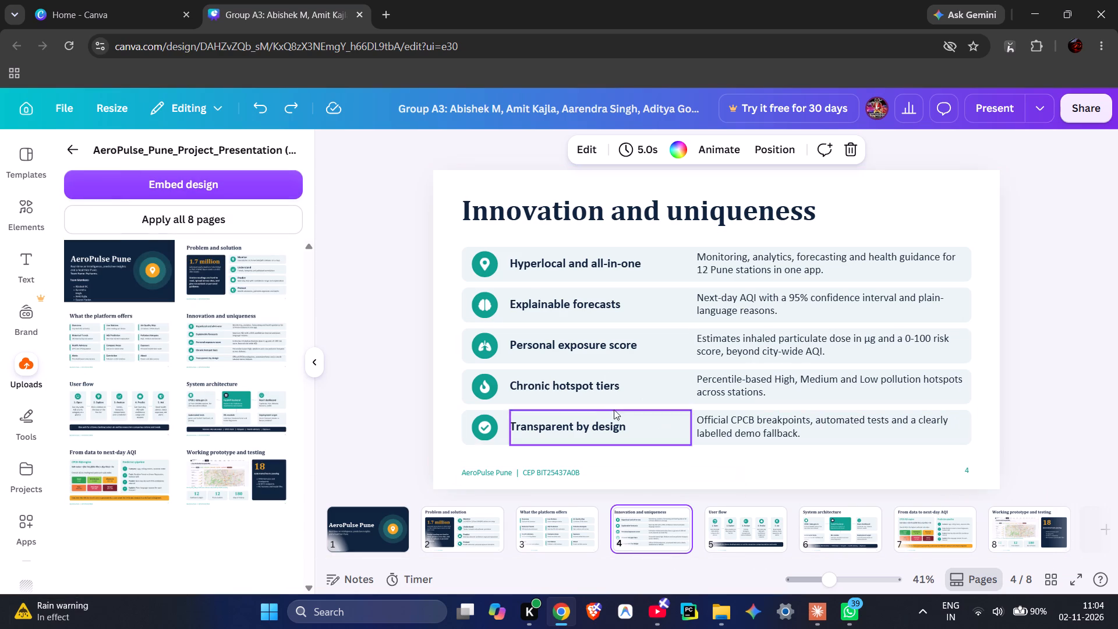
Undo all earlier changes to the current design, back to a single blank page.
{"action": "key", "text": "ctrl+z"}
{"action": "key", "text": "ctrl+z"}
{"action": "key", "text": "ctrl+z"}
{"action": "key", "text": "ctrl+z"}
{"action": "key", "text": "ctrl+z"}
{"action": "key", "text": "ctrl+z"}
{"action": "left_click", "coordinate": [452, 377]}
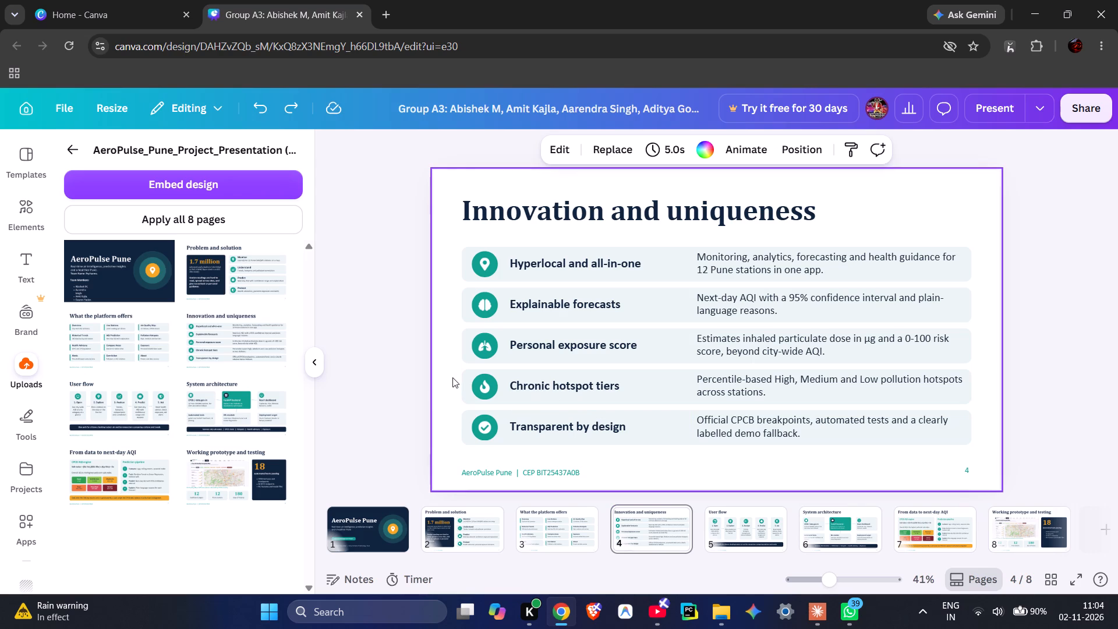
{"action": "key", "text": "ctrl+z"}
{"action": "key", "text": "ctrl+z"}
{"action": "key", "text": "ctrl+z"}
{"action": "key", "text": "ctrl+z"}
{"action": "key", "text": "ctrl+z"}
{"action": "key", "text": "ctrl+z"}
{"action": "key", "text": "ctrl+z"}
{"action": "key", "text": "ctrl+z"}
{"action": "key", "text": "ctrl+z"}
{"action": "key", "text": "ctrl+z"}
{"action": "key", "text": "ctrl+z"}
{"action": "key", "text": "ctrl+z"}
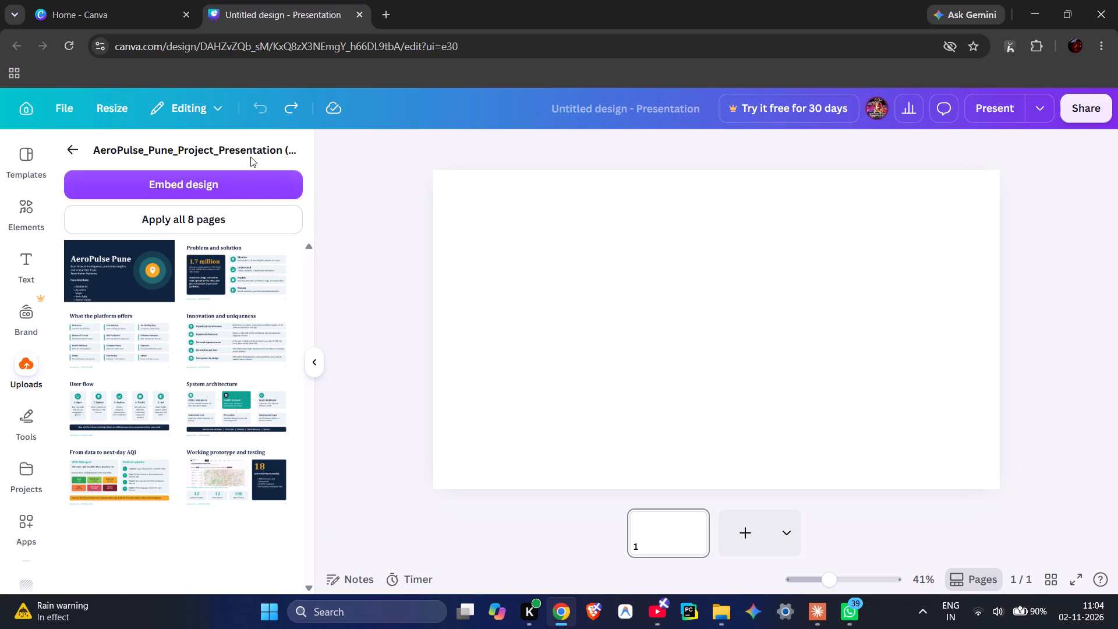
Apply all 8 pages of the newly uploaded presentation to the blank design.
{"action": "left_click", "coordinate": [228, 211]}
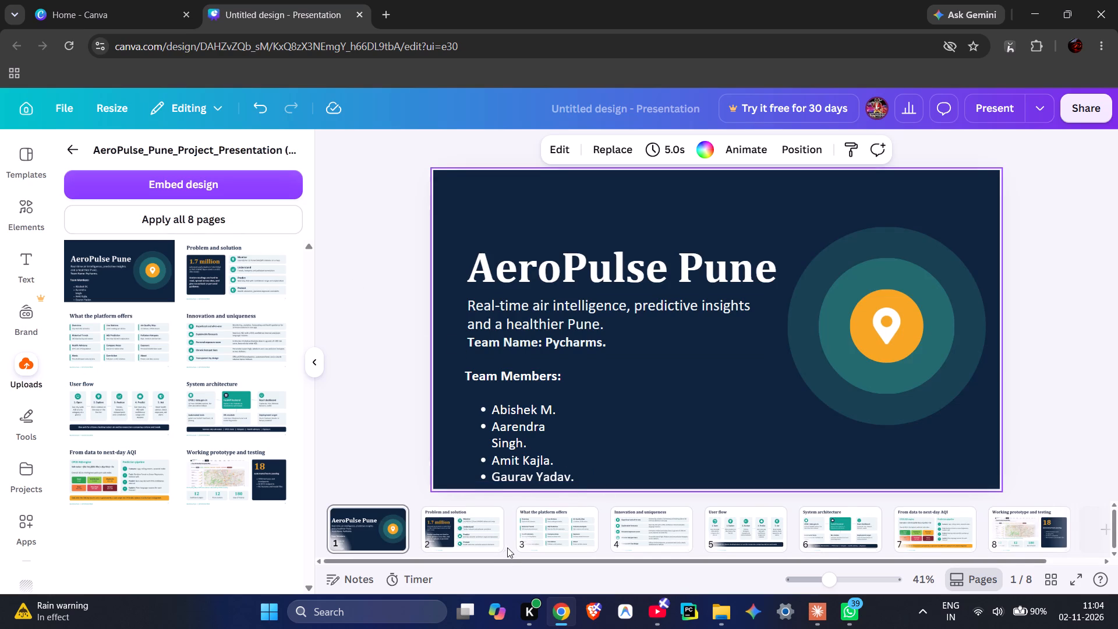
Widen the Team Members text box on the title slide so each member's name fits on one line.
{"action": "left_click", "coordinate": [388, 410]}
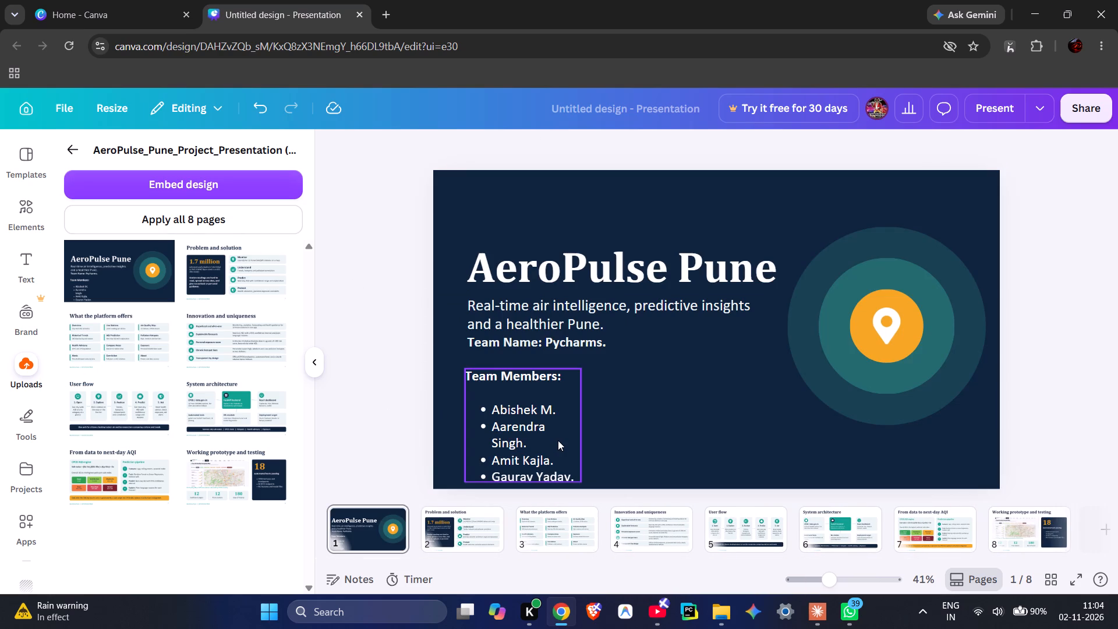
{"action": "left_click", "coordinate": [558, 440]}
{"action": "left_click", "coordinate": [484, 391]}
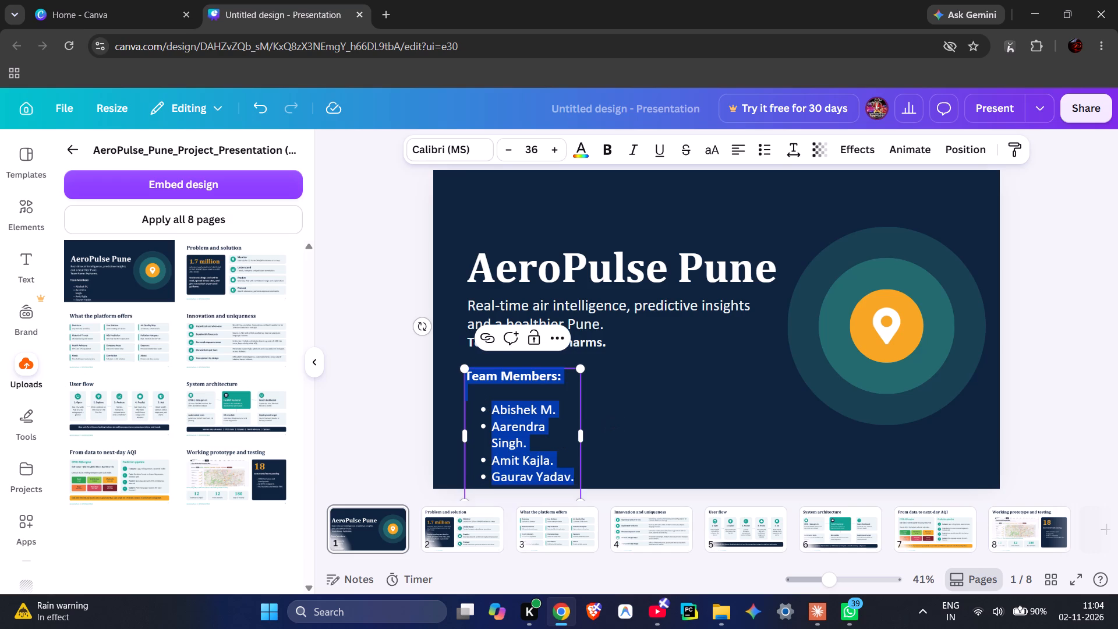
{"action": "left_click", "coordinate": [497, 391]}
{"action": "left_click", "coordinate": [482, 398]}
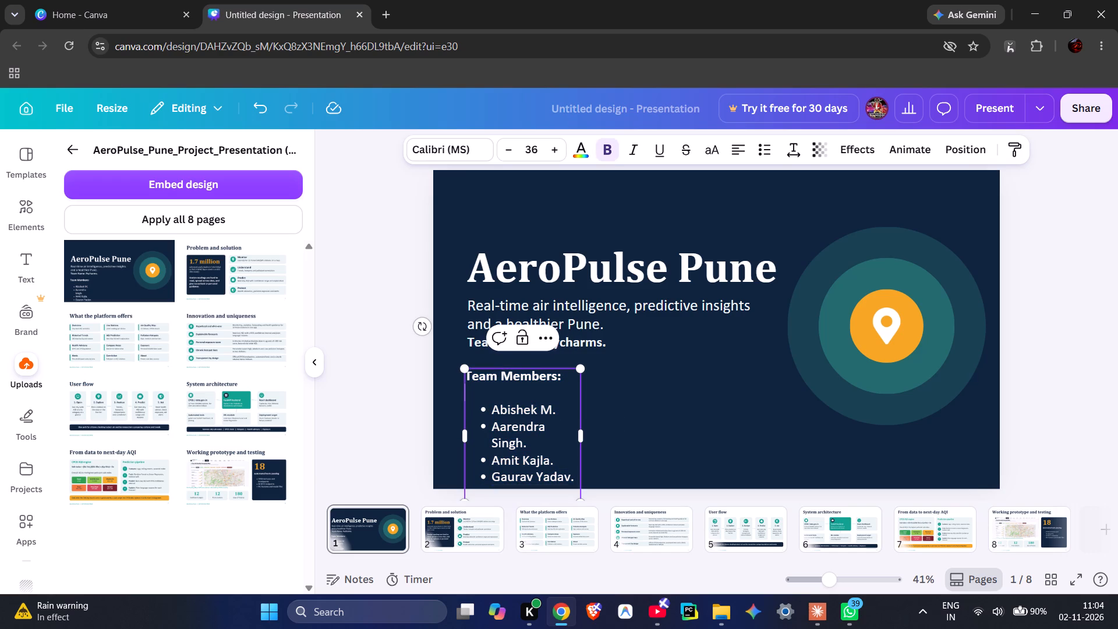
{"action": "left_click", "coordinate": [482, 398]}
{"action": "left_click", "coordinate": [476, 404]}
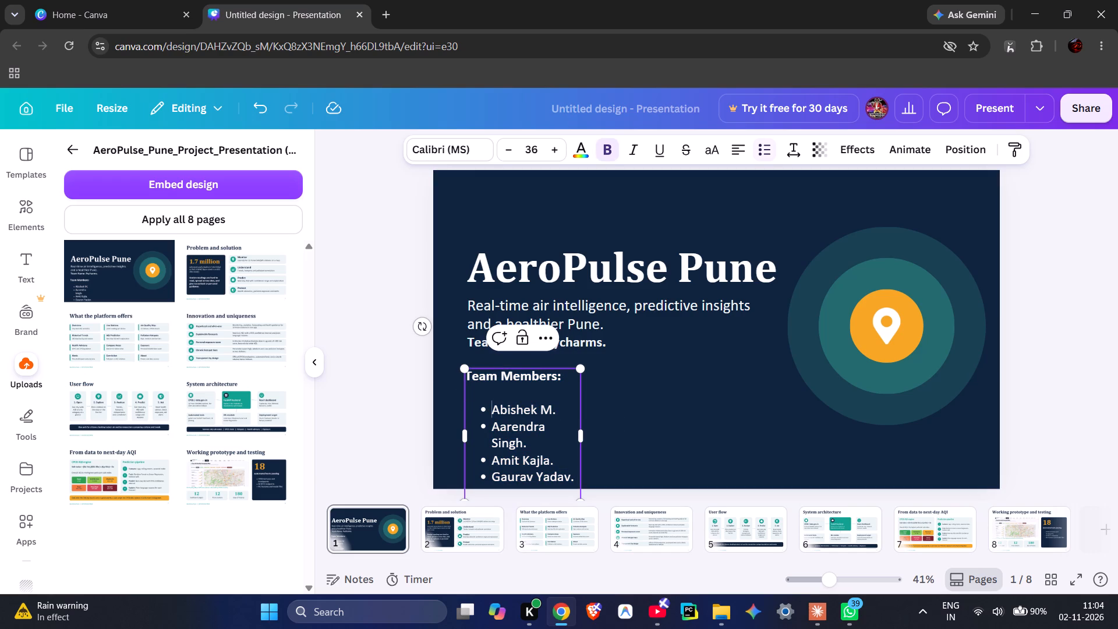
{"action": "left_click", "coordinate": [479, 413]}
{"action": "left_click", "coordinate": [479, 413]}
{"action": "left_click_drag", "start_coordinate": [586, 429], "coordinate": [606, 433]}
{"action": "left_click", "coordinate": [425, 412]}
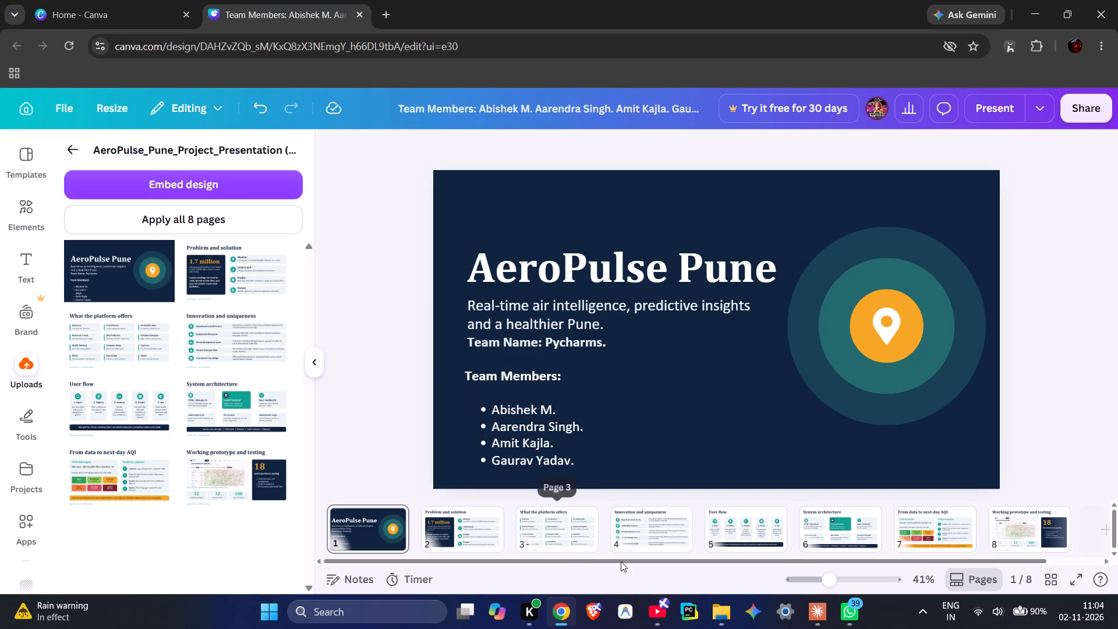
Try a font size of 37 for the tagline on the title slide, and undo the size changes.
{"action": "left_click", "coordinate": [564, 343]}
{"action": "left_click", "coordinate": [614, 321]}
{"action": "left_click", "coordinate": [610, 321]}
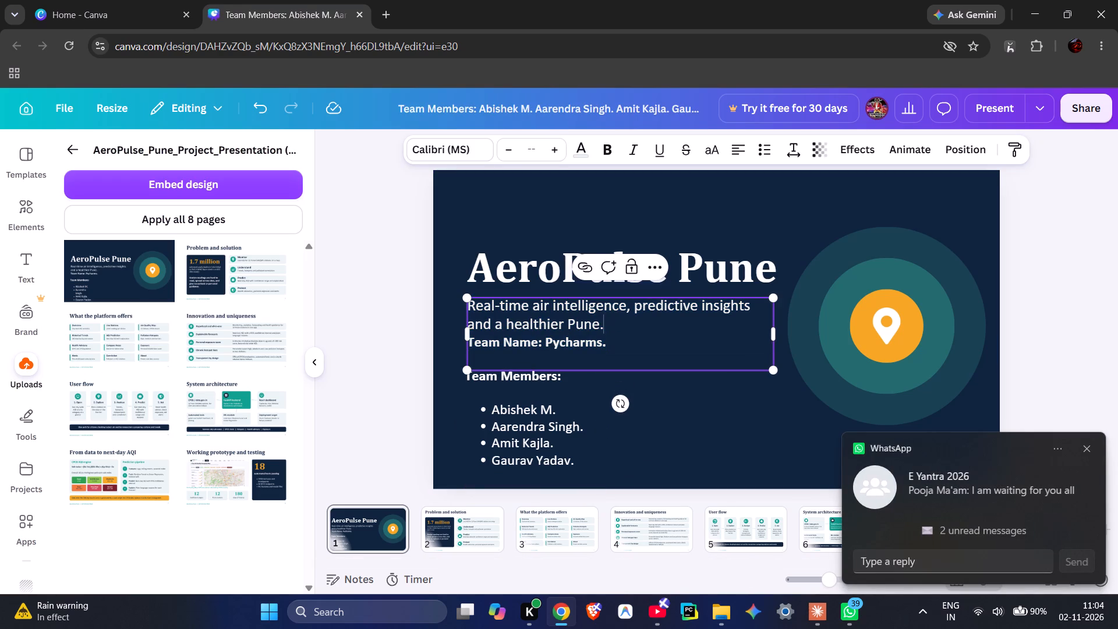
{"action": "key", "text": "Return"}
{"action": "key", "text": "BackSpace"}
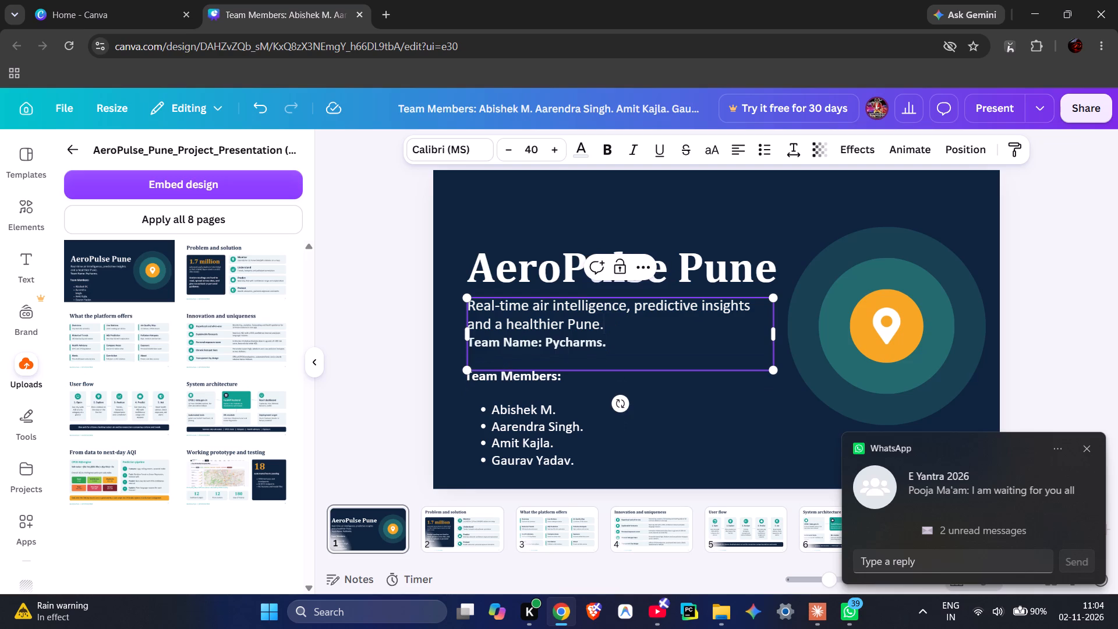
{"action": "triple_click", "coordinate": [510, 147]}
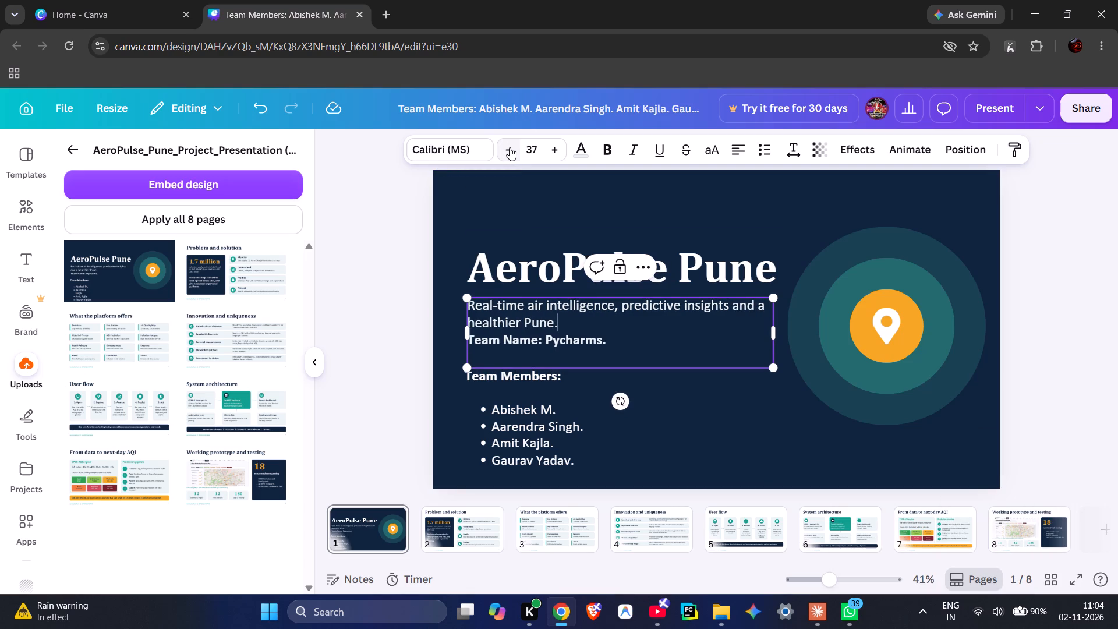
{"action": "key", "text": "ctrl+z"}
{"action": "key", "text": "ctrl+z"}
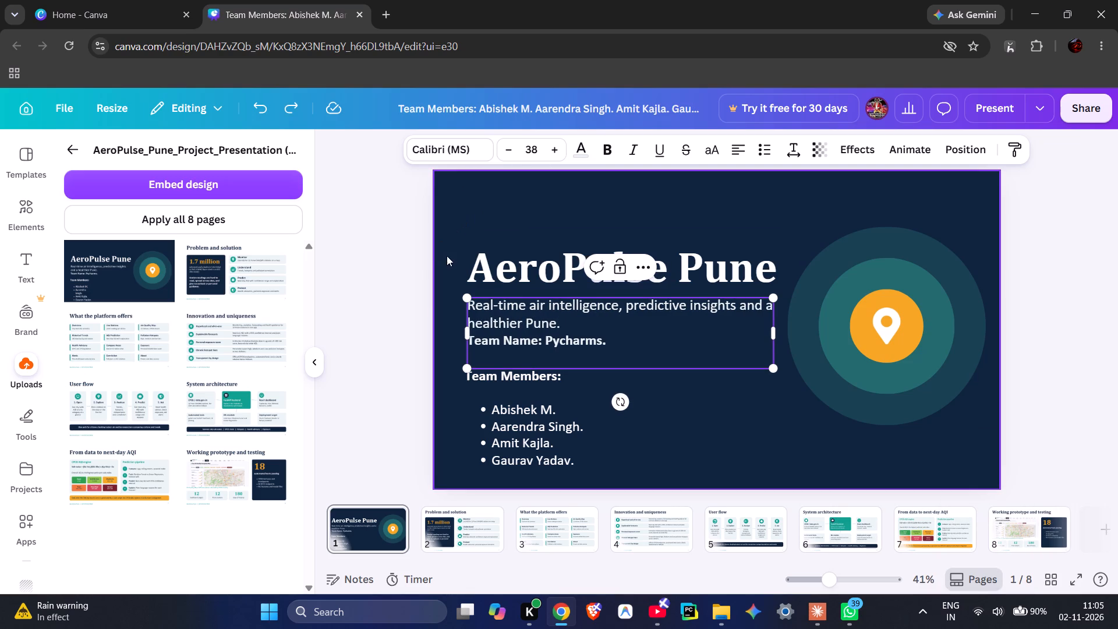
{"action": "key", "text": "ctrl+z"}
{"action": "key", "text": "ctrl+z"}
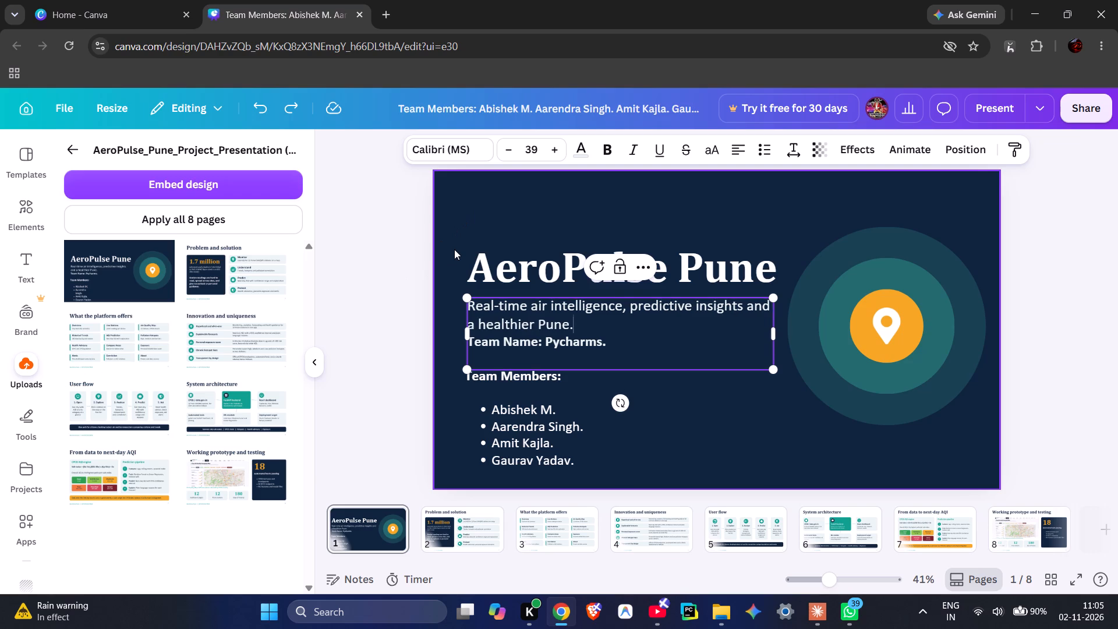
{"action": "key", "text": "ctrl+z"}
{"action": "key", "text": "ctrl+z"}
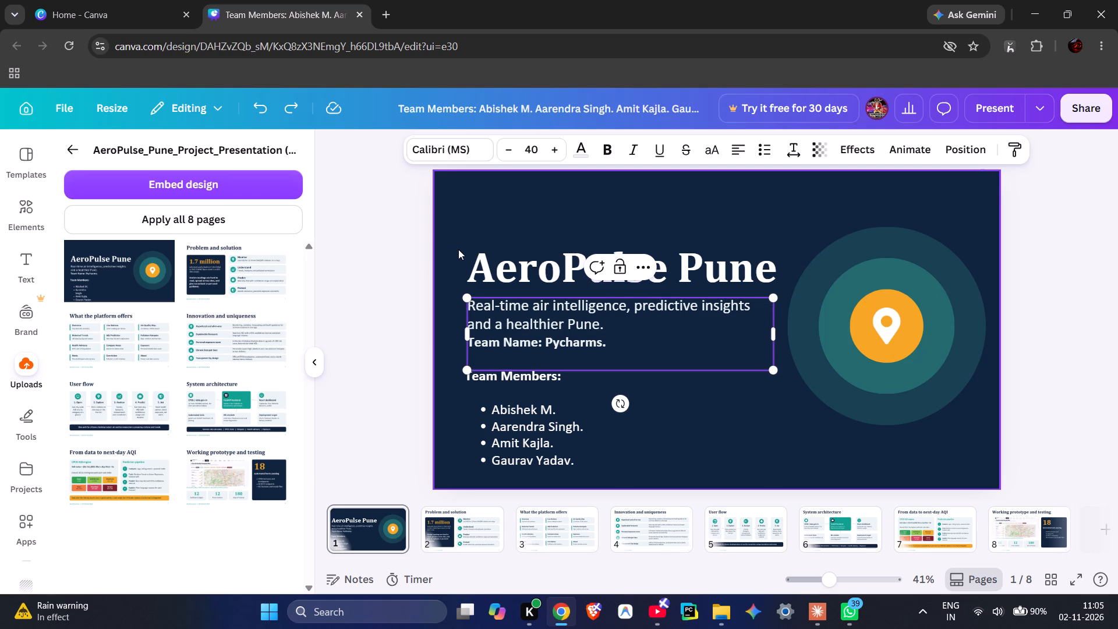
Delete the "Team Name: Pycharms." line from the tagline text box on the title slide.
{"action": "left_click", "coordinate": [395, 344]}
{"action": "left_click", "coordinate": [527, 346]}
{"action": "left_click", "coordinate": [615, 346]}
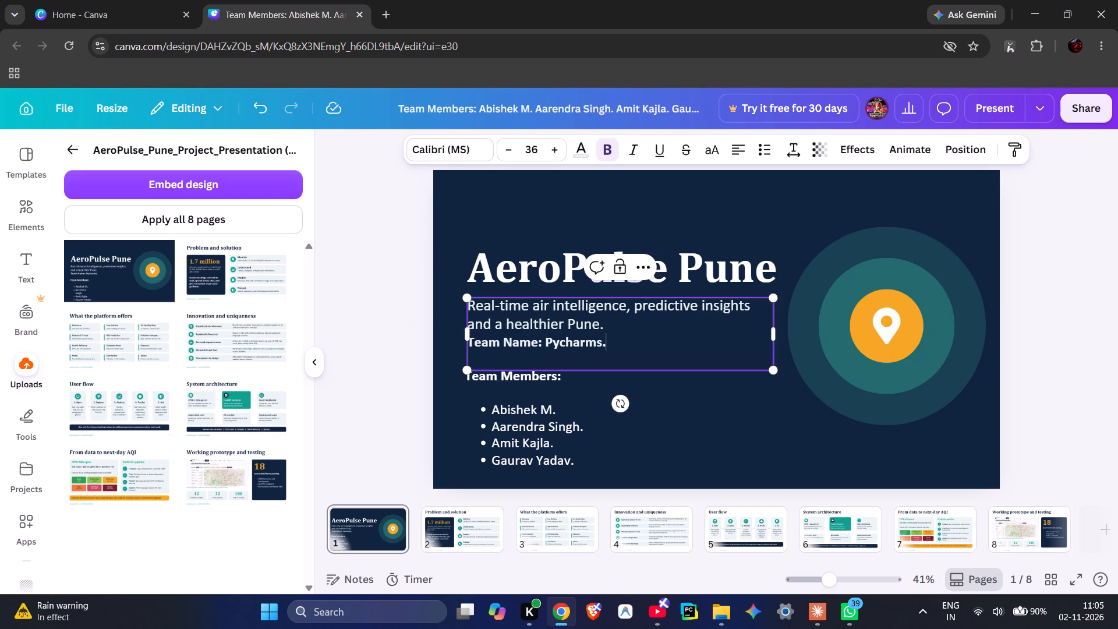
{"action": "left_click_drag", "start_coordinate": [611, 346], "coordinate": [469, 348]}
{"action": "key", "text": "BackSpace"}
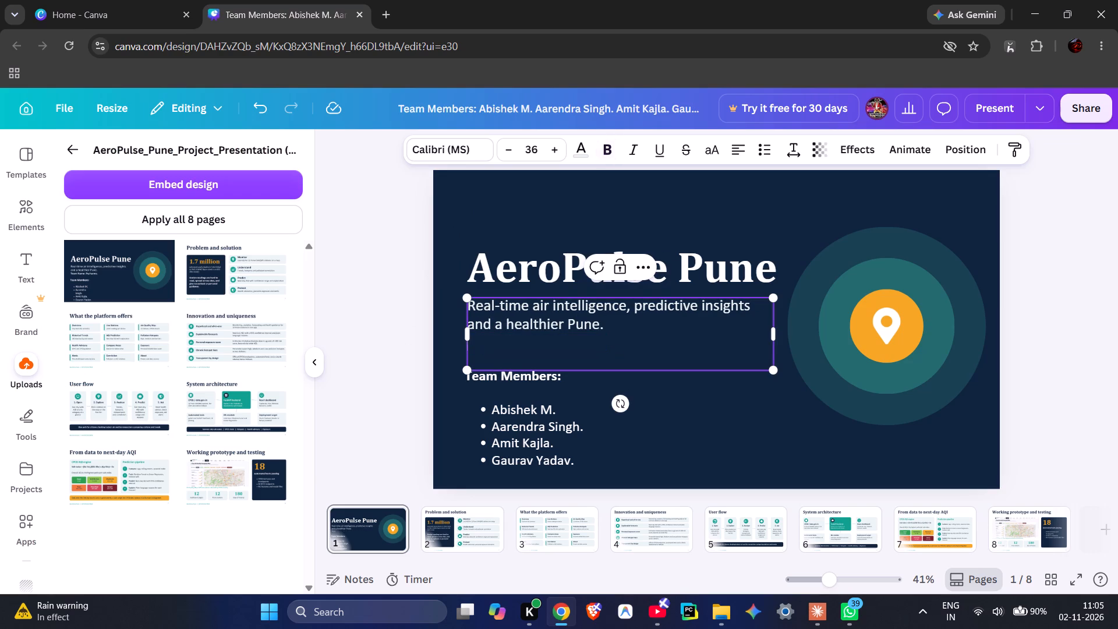
{"action": "left_click", "coordinate": [382, 365]}
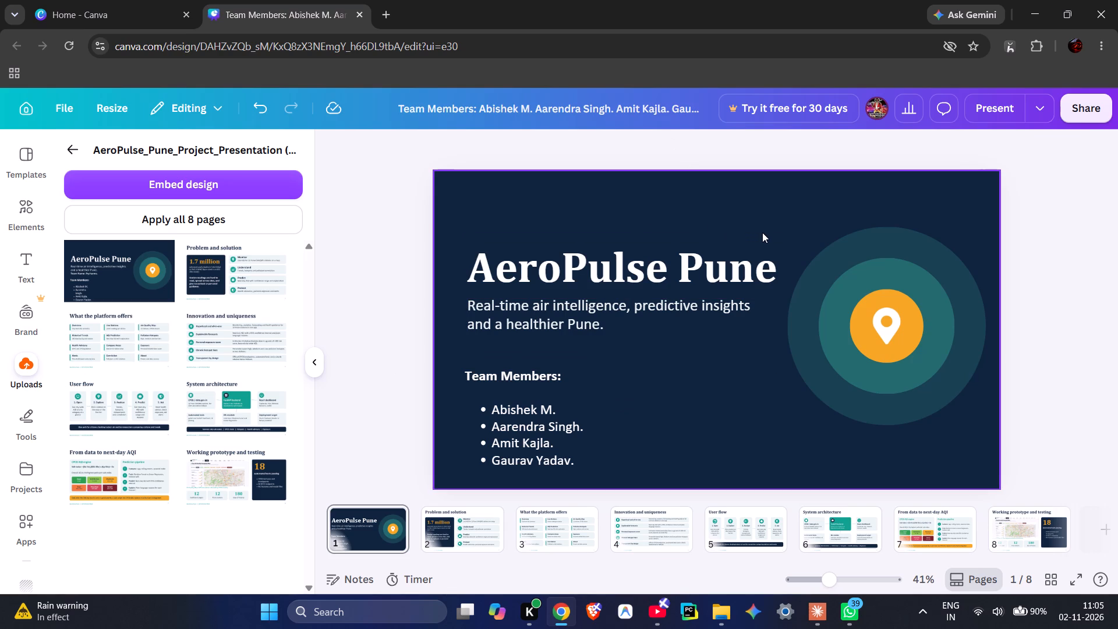
{"action": "double_click", "coordinate": [558, 358]}
{"action": "left_click", "coordinate": [381, 371]}
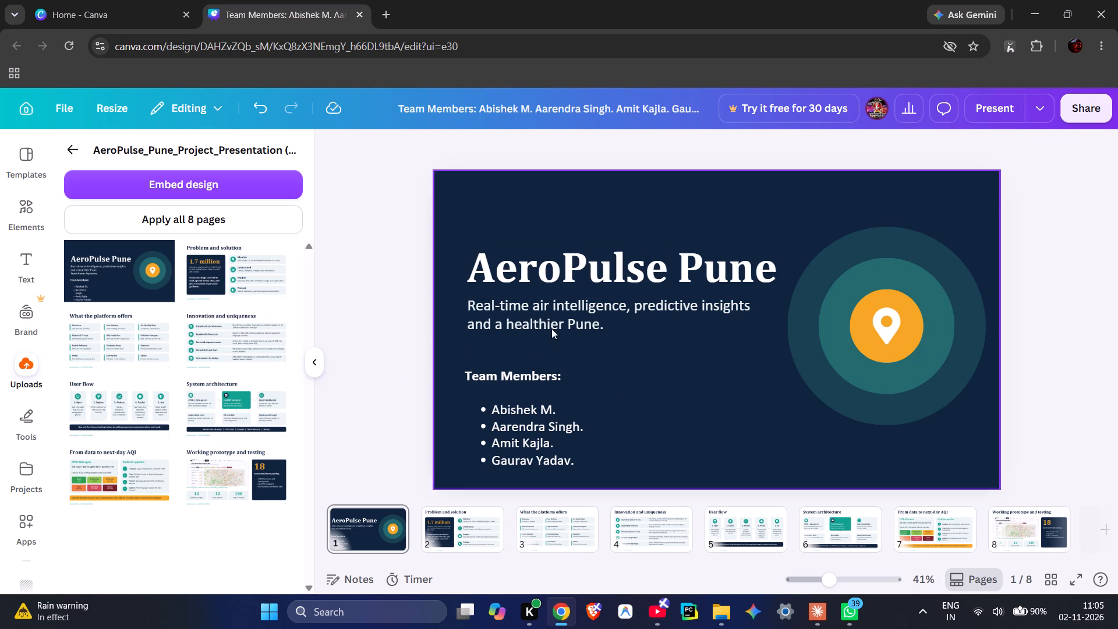
Add a bold text box to the title slide reading "Team Name:" followed by the first listed member's name.
{"action": "left_click", "coordinate": [721, 423]}
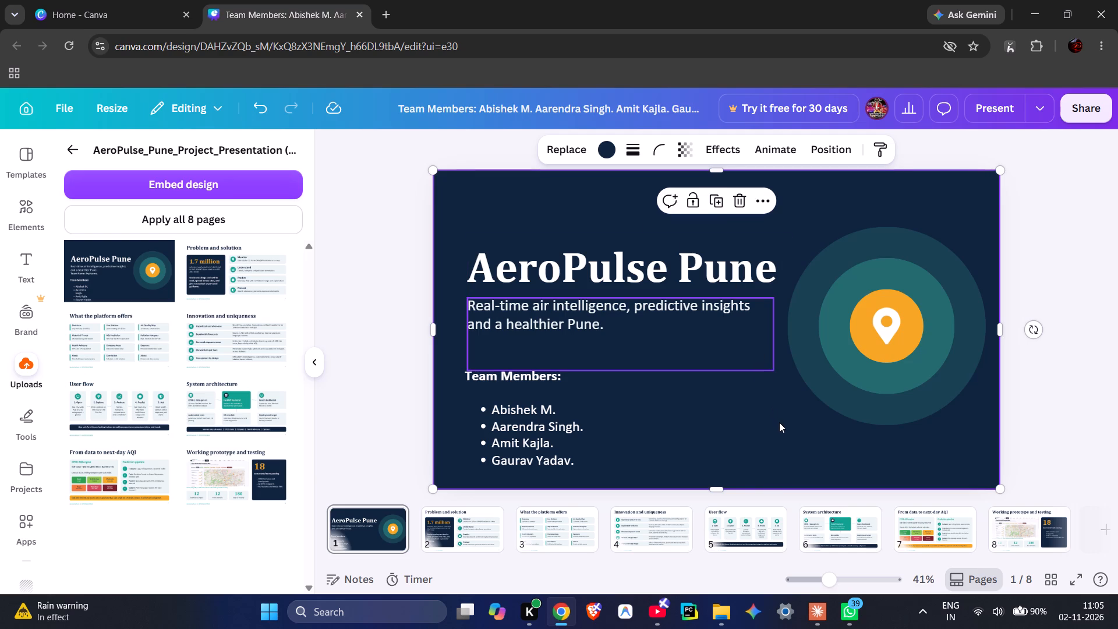
{"action": "left_click", "coordinate": [14, 256]}
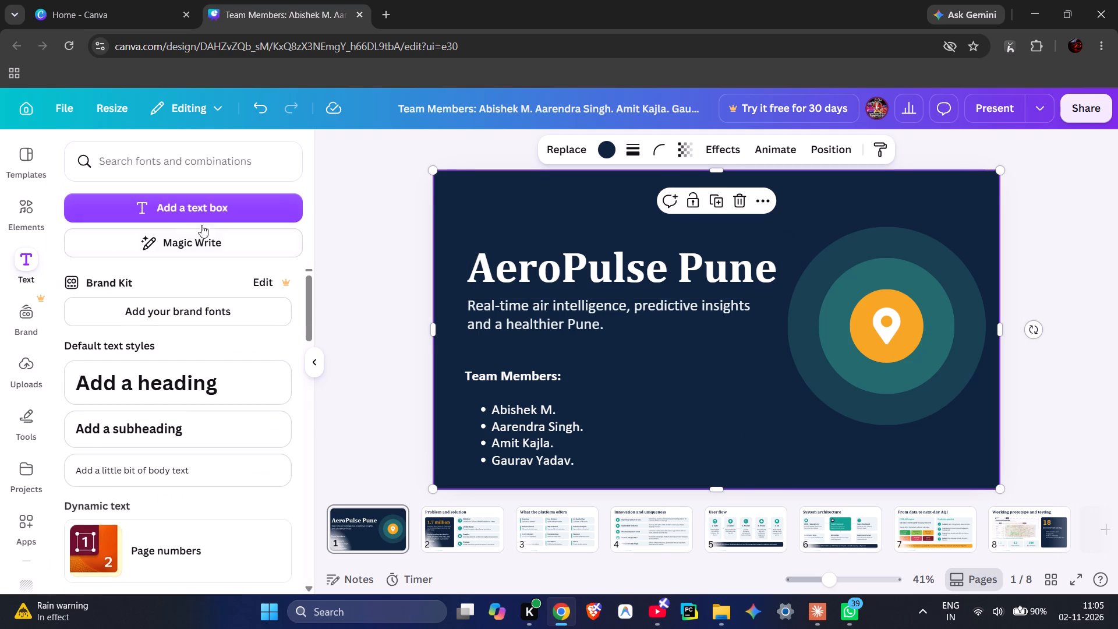
{"action": "left_click", "coordinate": [172, 205]}
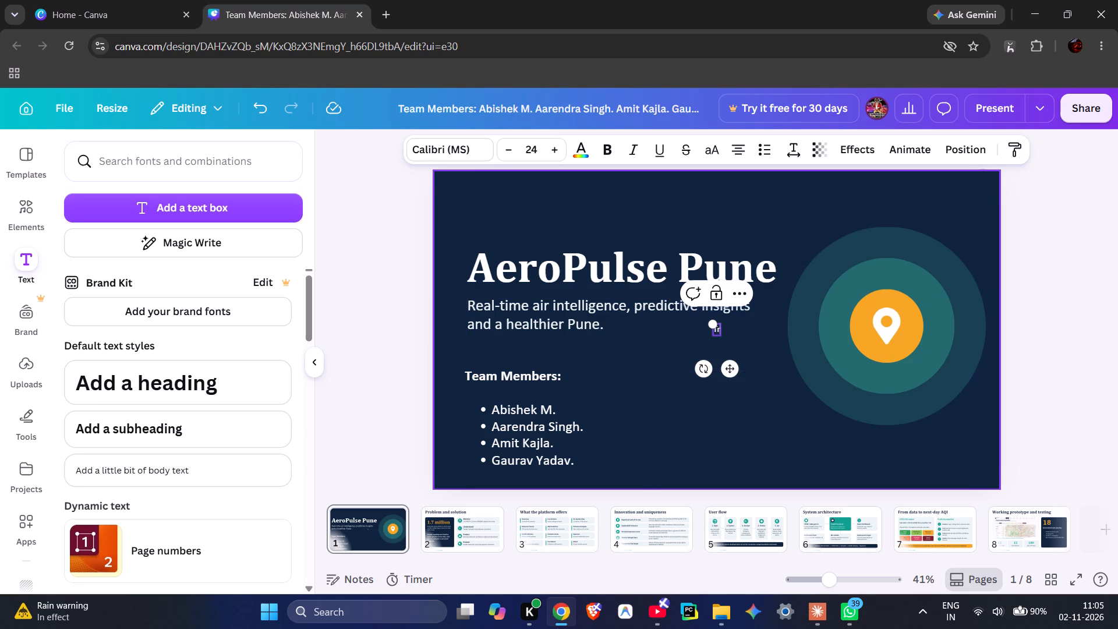
{"action": "key", "text": "BackSpace"}
{"action": "key", "text": "BackSpace"}
{"action": "key", "text": "ctrl+b"}
{"action": "key", "text": "t"}
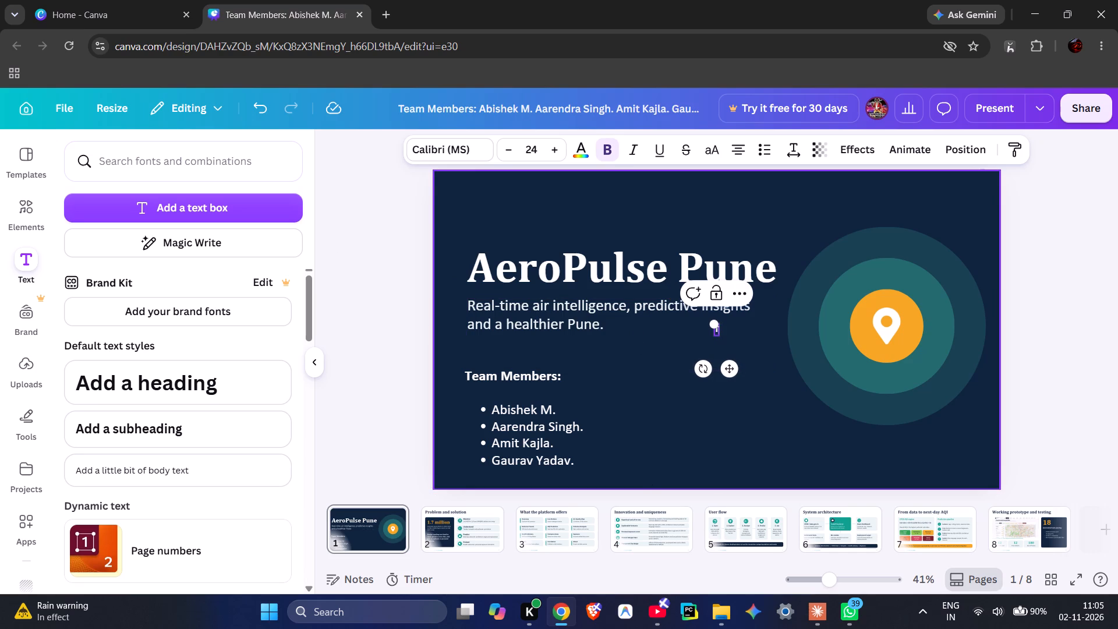
{"action": "type", "text": "ea"}
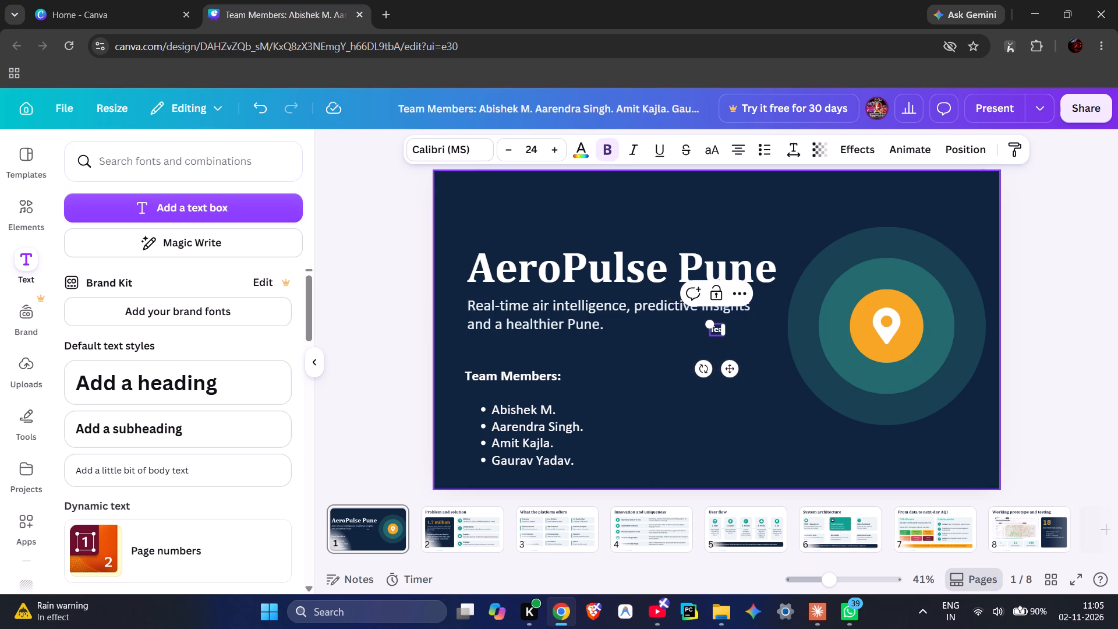
{"action": "key", "text": "n"}
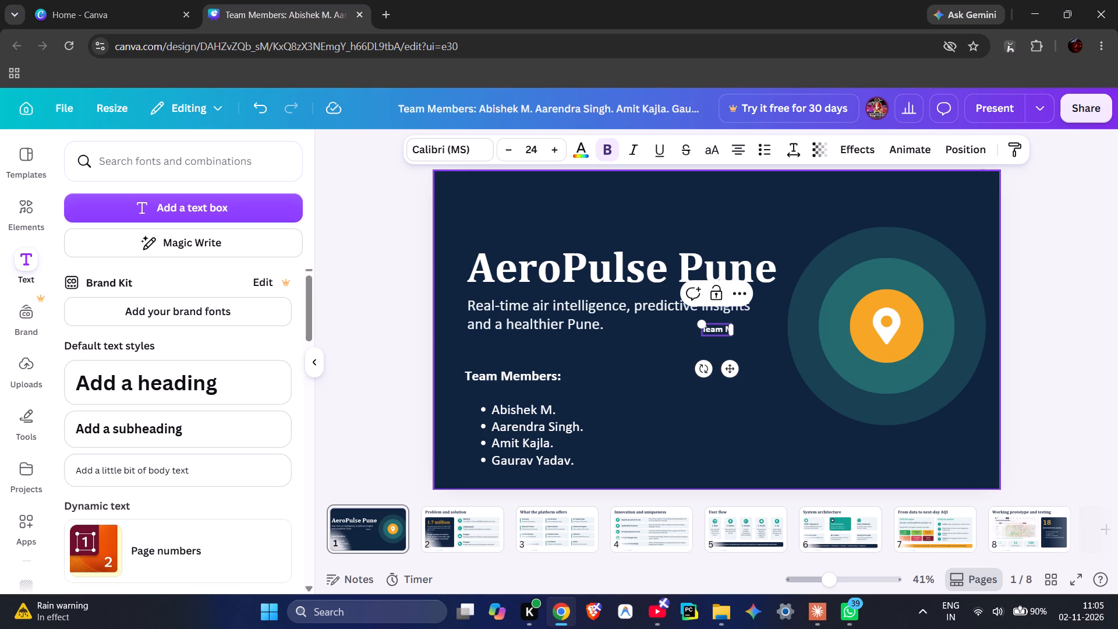
{"action": "type", "text": "ame"}
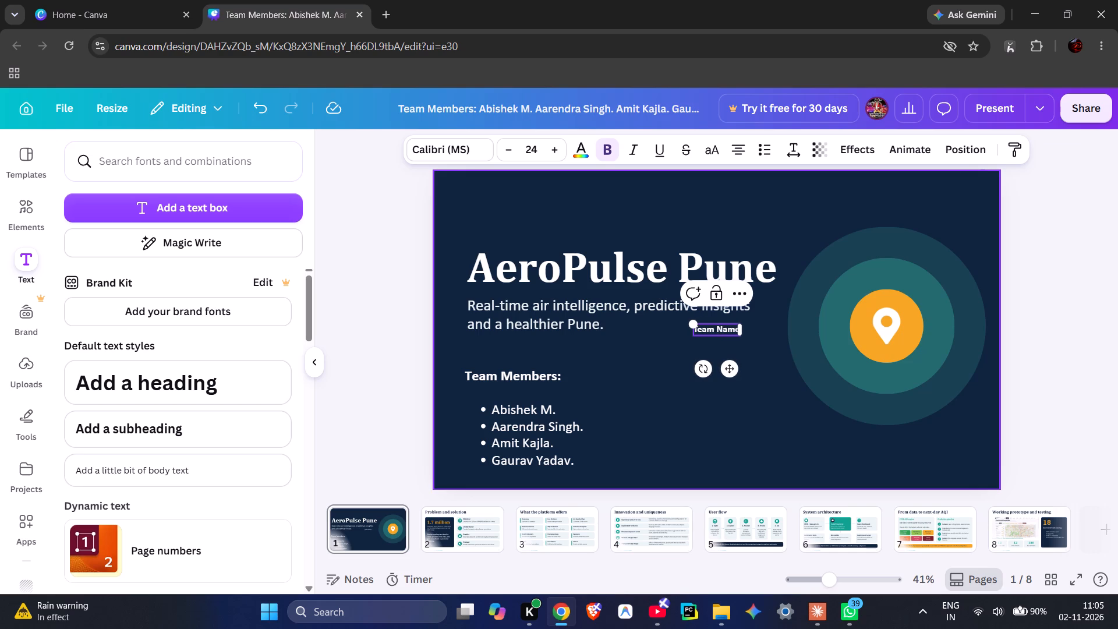
{"action": "type", "text": ":"}
{"action": "key", "text": "space"}
{"action": "key", "text": "a"}
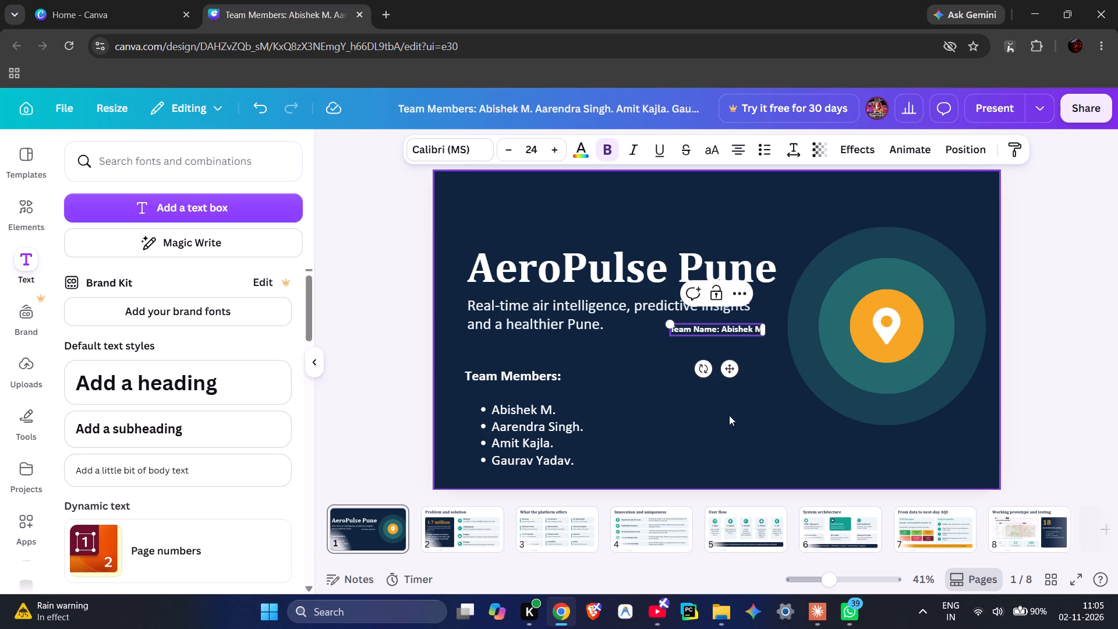
{"action": "left_click", "coordinate": [699, 342]}
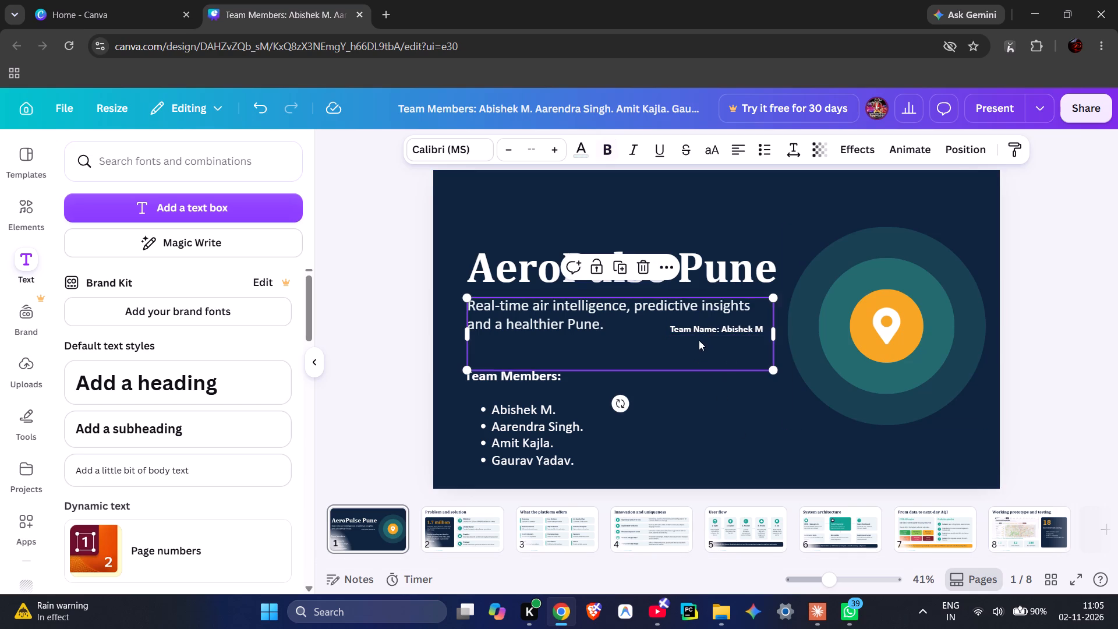
Move the team name text box to just above the Team Members heading, aligned with the heading's left edge.
{"action": "left_click_drag", "start_coordinate": [697, 332], "coordinate": [489, 360]}
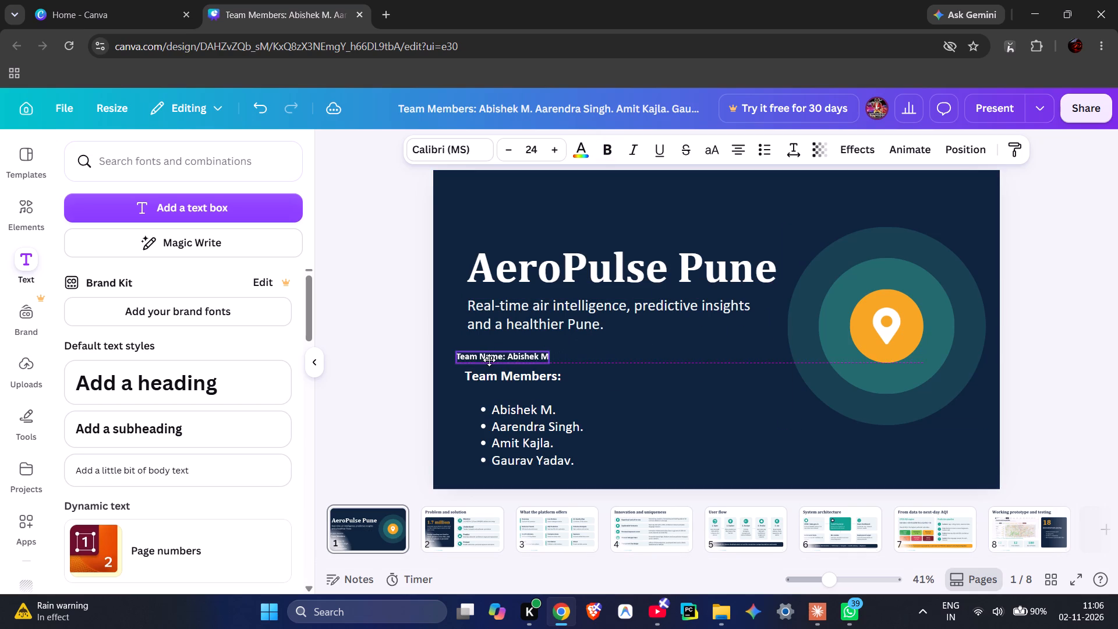
{"action": "left_click_drag", "start_coordinate": [489, 360], "coordinate": [490, 354]}
{"action": "left_click", "coordinate": [599, 372]}
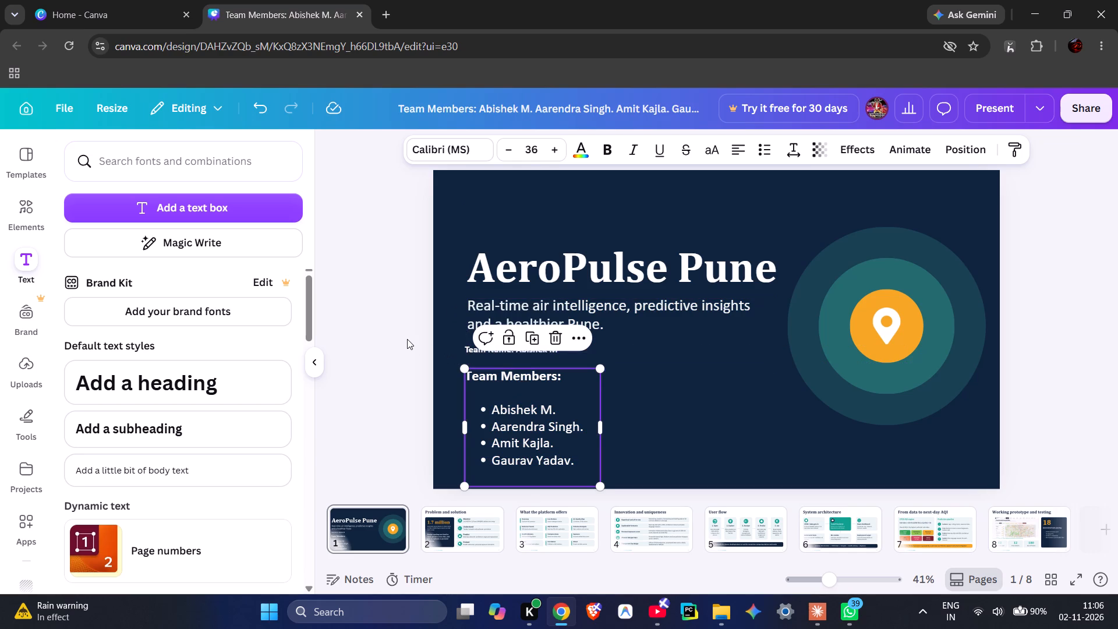
{"action": "left_click", "coordinate": [405, 338]}
Shift the tagline text box slightly so its left edge lines up with the Team Members text box.
{"action": "left_click", "coordinate": [505, 310]}
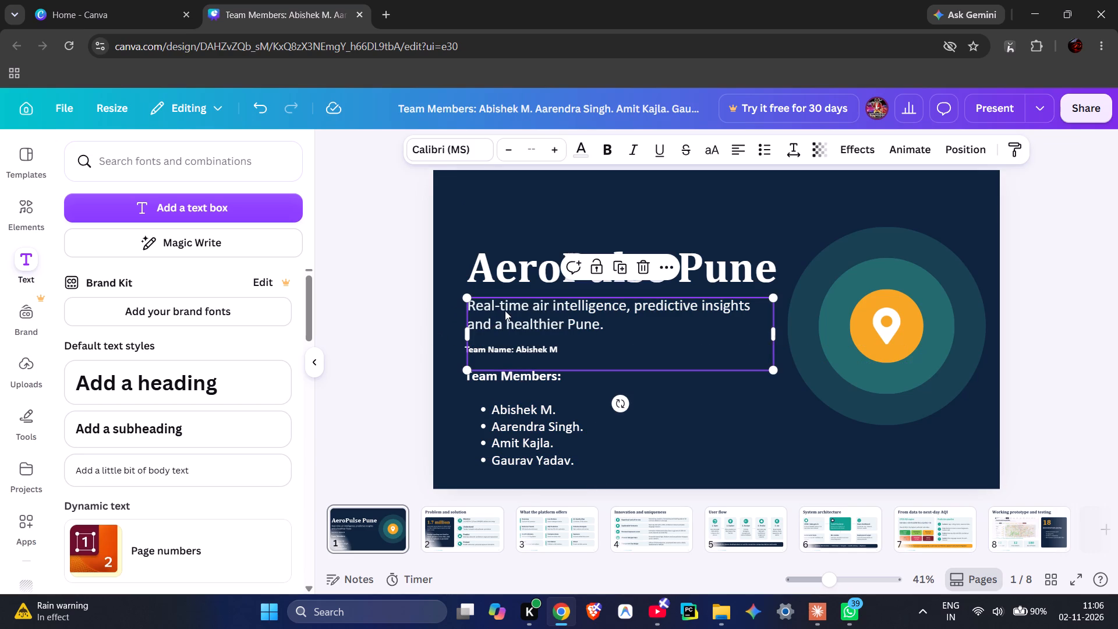
{"action": "left_click_drag", "start_coordinate": [505, 348], "coordinate": [511, 348]}
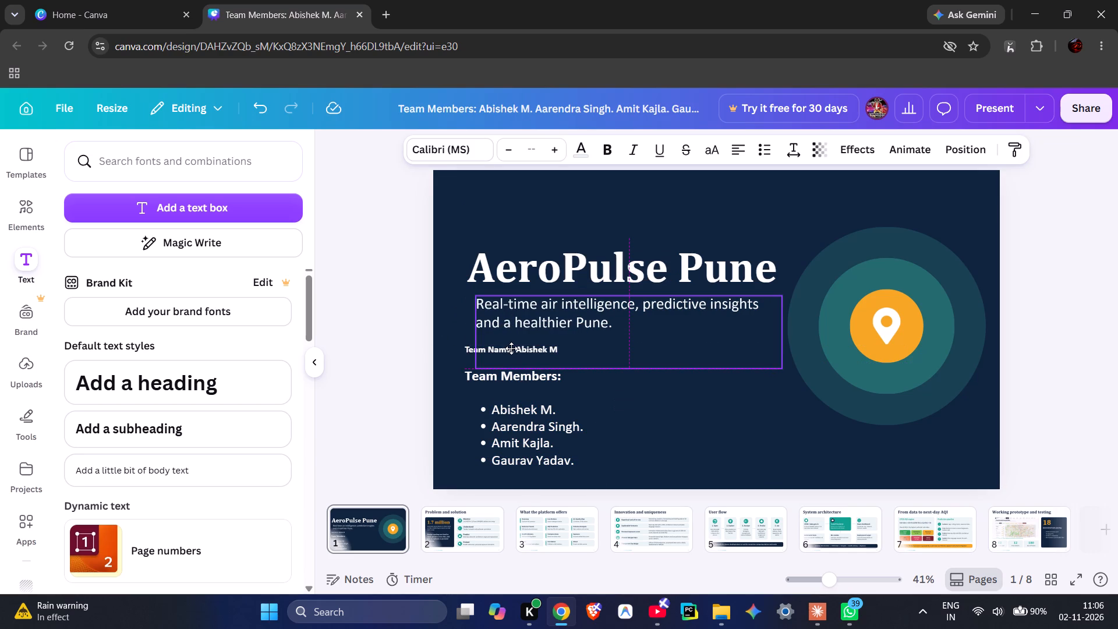
{"action": "left_click_drag", "start_coordinate": [511, 348], "coordinate": [498, 348]}
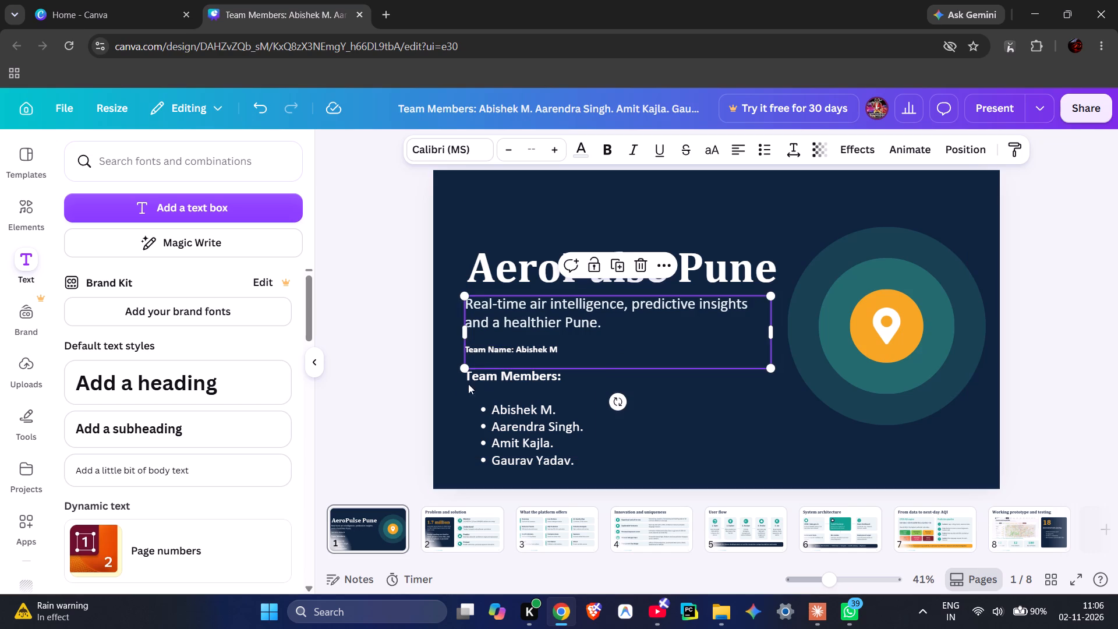
{"action": "left_click", "coordinate": [422, 370]}
Enlarge the team name text to size 30 and realign it with the left edge of the Team Members heading.
{"action": "left_click", "coordinate": [466, 354]}
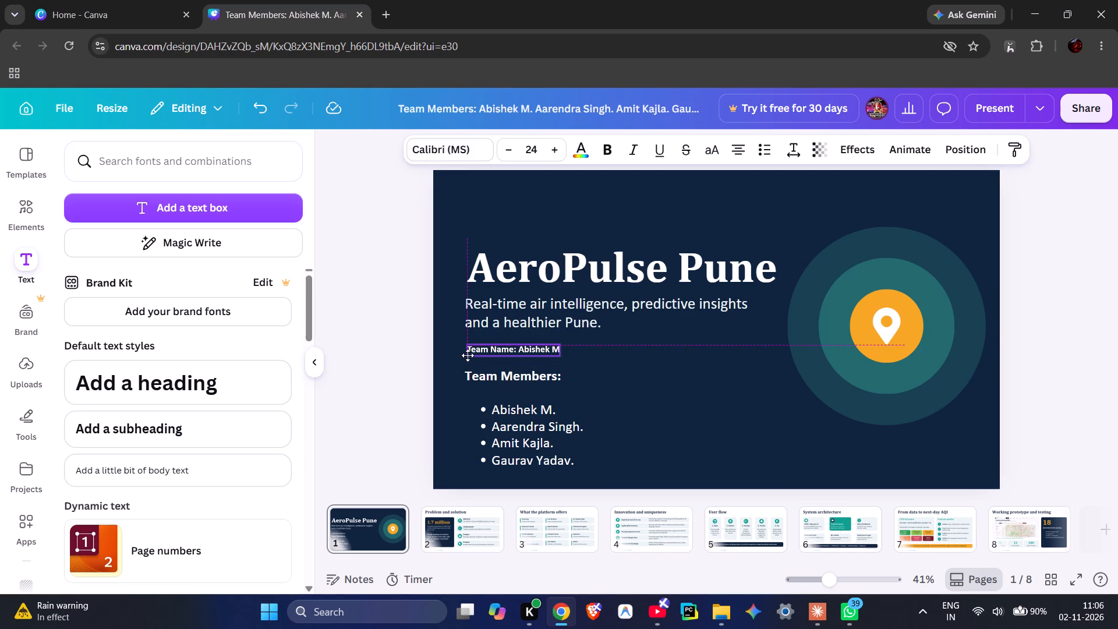
{"action": "left_click", "coordinate": [399, 358]}
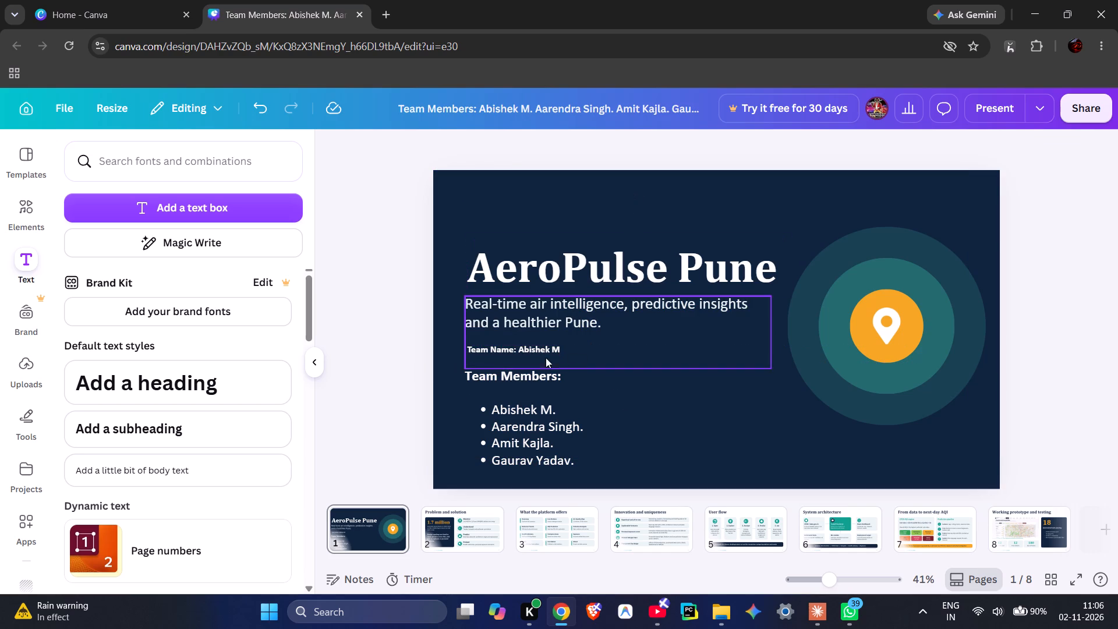
{"action": "left_click", "coordinate": [536, 351]}
{"action": "triple_click", "coordinate": [553, 150]}
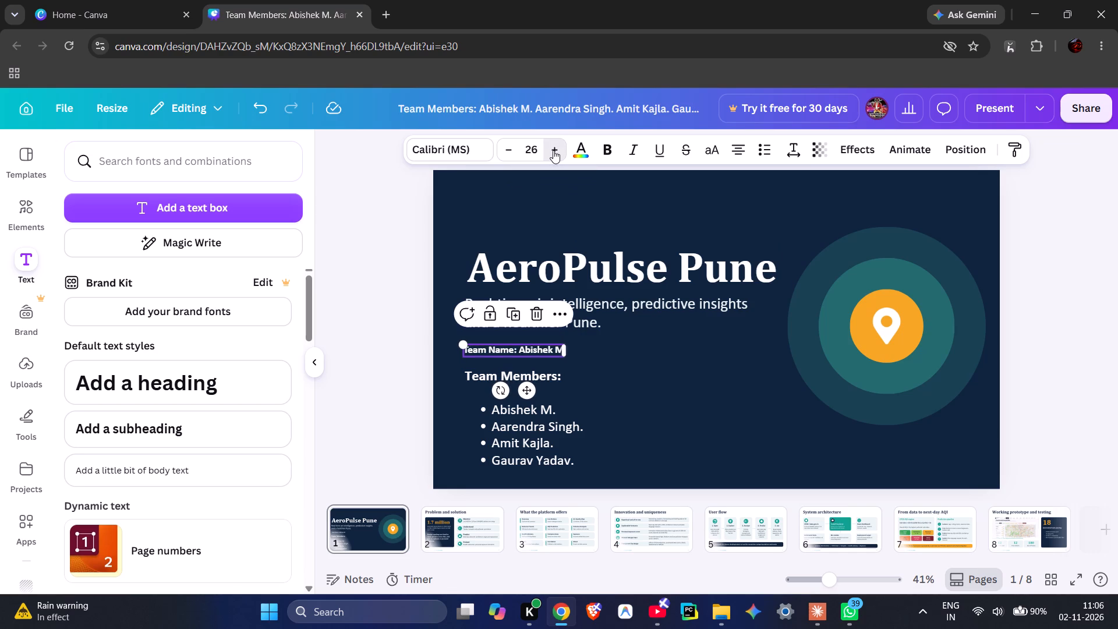
{"action": "triple_click", "coordinate": [553, 150]}
{"action": "left_click_drag", "start_coordinate": [504, 351], "coordinate": [510, 352]}
{"action": "left_click", "coordinate": [368, 364]}
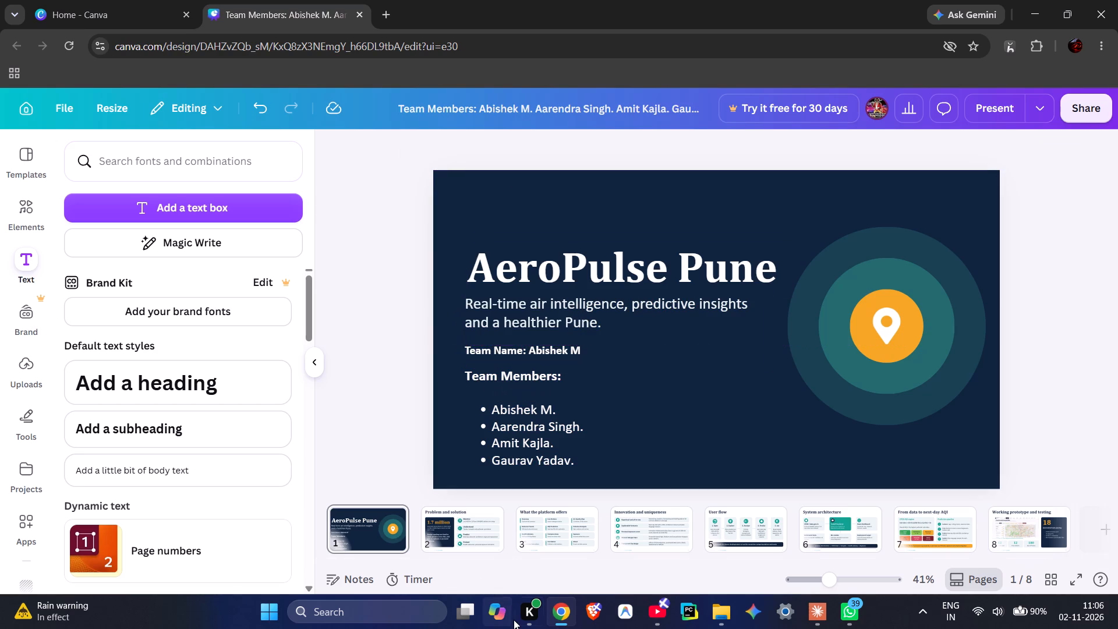
Replace the member's name in the team name text box so the line reads "Team Name: Pycharms.".
{"action": "left_click", "coordinate": [561, 356]}
{"action": "left_click", "coordinate": [576, 356]}
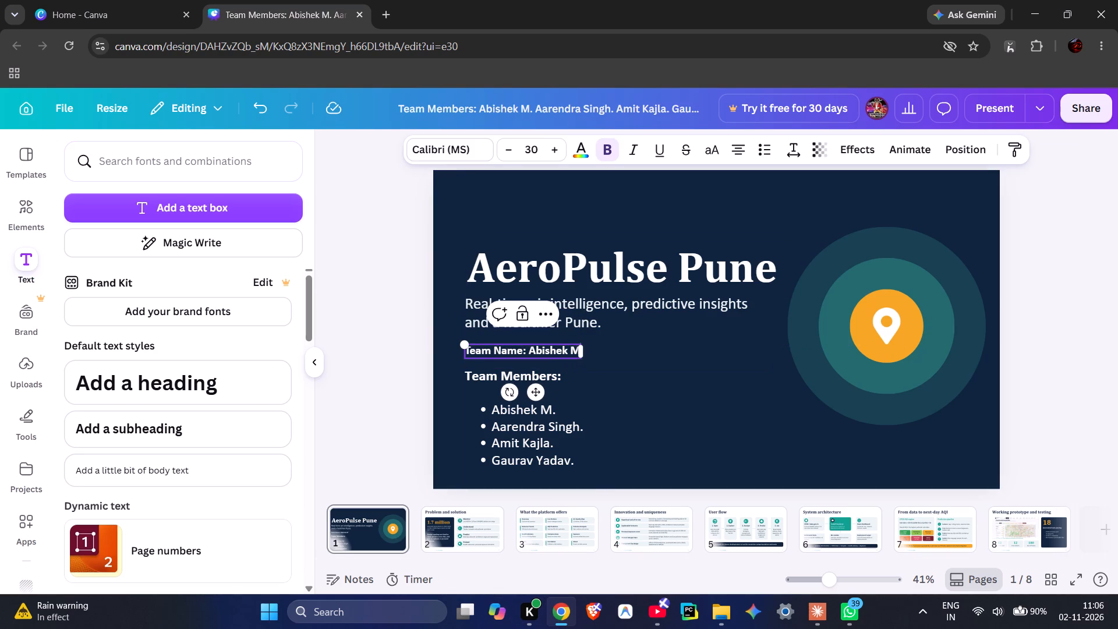
{"action": "left_click", "coordinate": [575, 356]}
{"action": "key", "text": "Right"}
{"action": "key", "text": "BackSpace"}
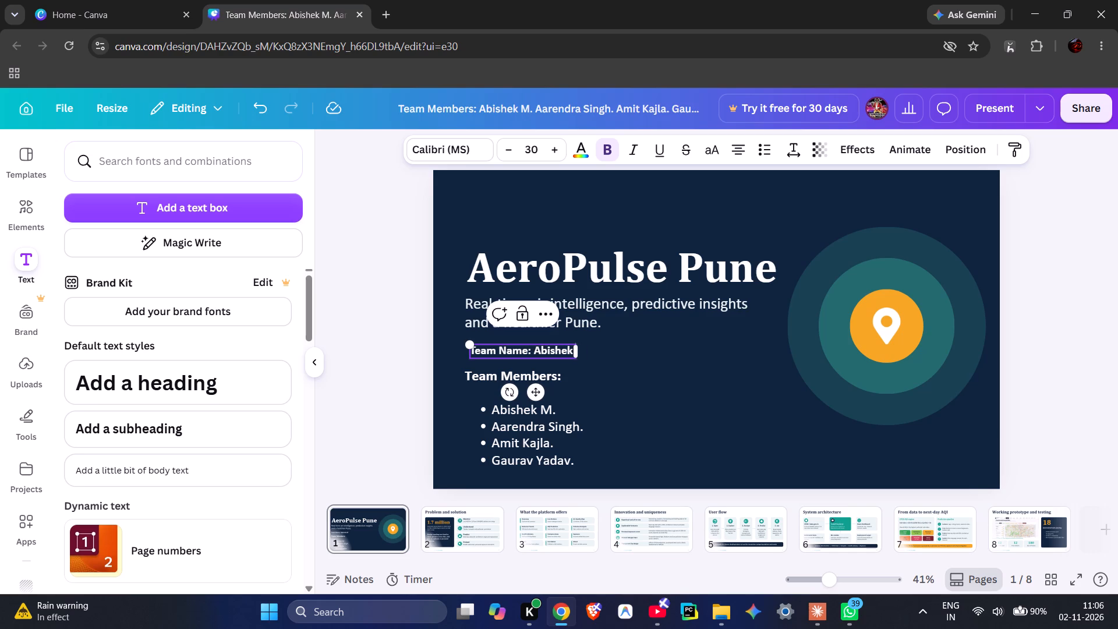
{"action": "key", "text": "BackSpace"}
{"action": "key", "text": "BackSpace"}
{"action": "key", "text": "BackSpace"}
{"action": "key", "text": "BackSpace"}
{"action": "key", "text": "BackSpace"}
{"action": "key", "text": "BackSpace"}
{"action": "key", "text": "BackSpace"}
{"action": "key", "text": "BackSpace"}
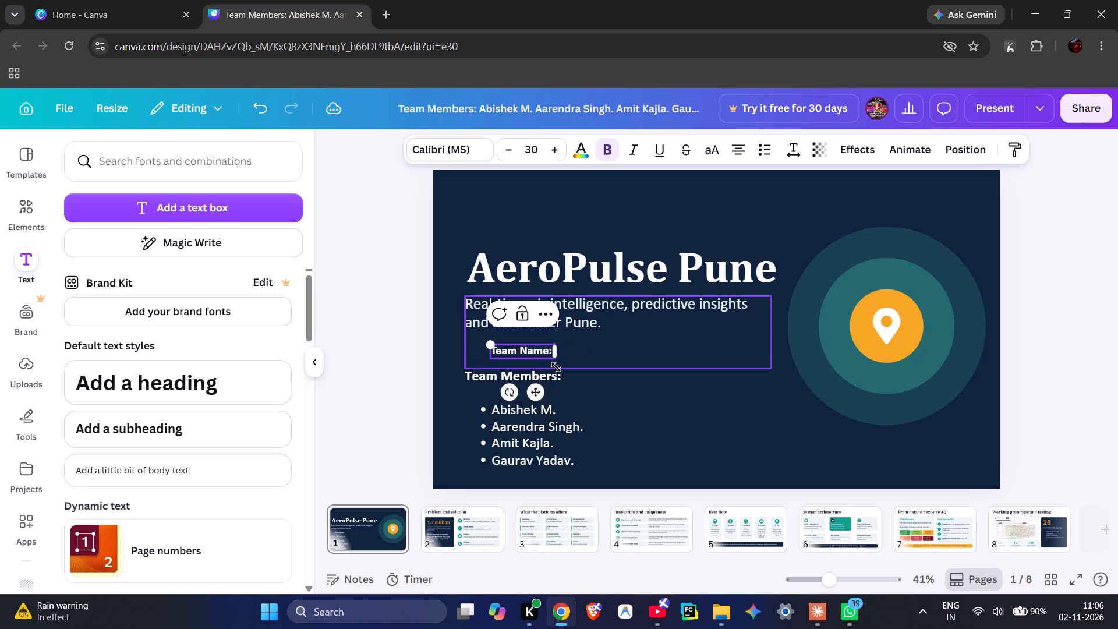
{"action": "key", "text": "p"}
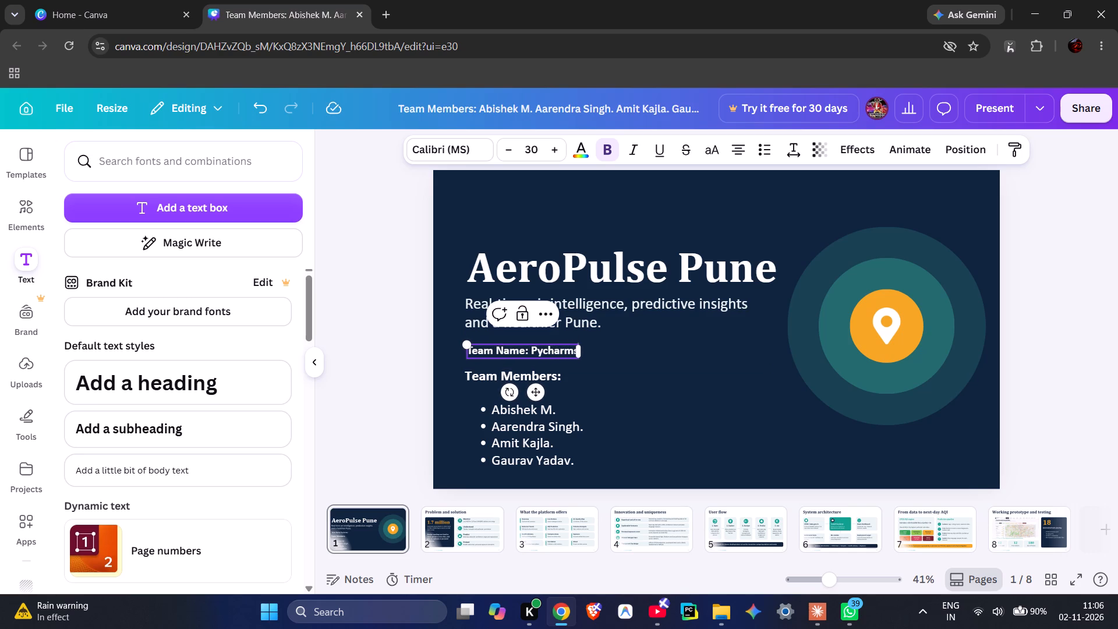
{"action": "key", "text": "period"}
Set the "Team Name: Pycharms." text to size 36 and shift it right toward the Team Members heading's left edge.
{"action": "triple_click", "coordinate": [548, 150]}
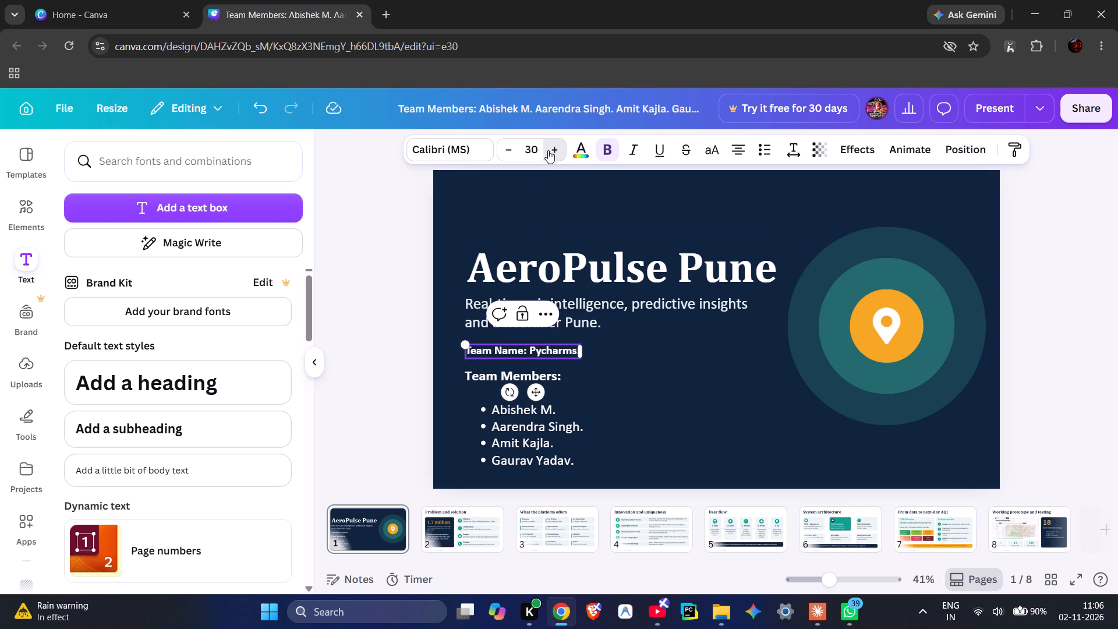
{"action": "left_click", "coordinate": [475, 380]}
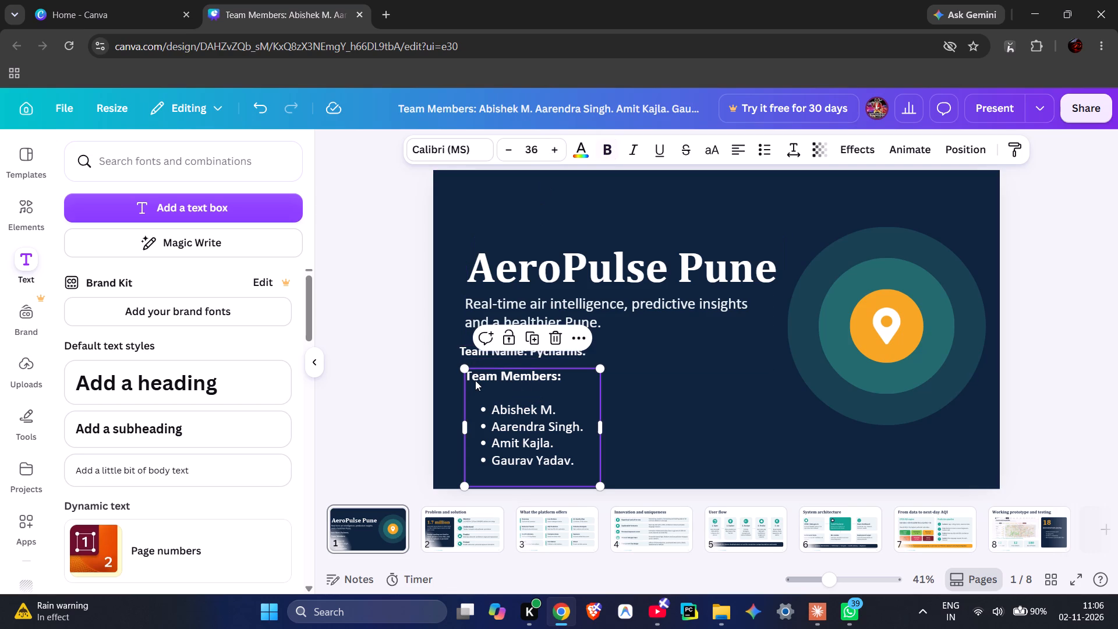
{"action": "left_click", "coordinate": [476, 360]}
{"action": "left_click", "coordinate": [476, 346]}
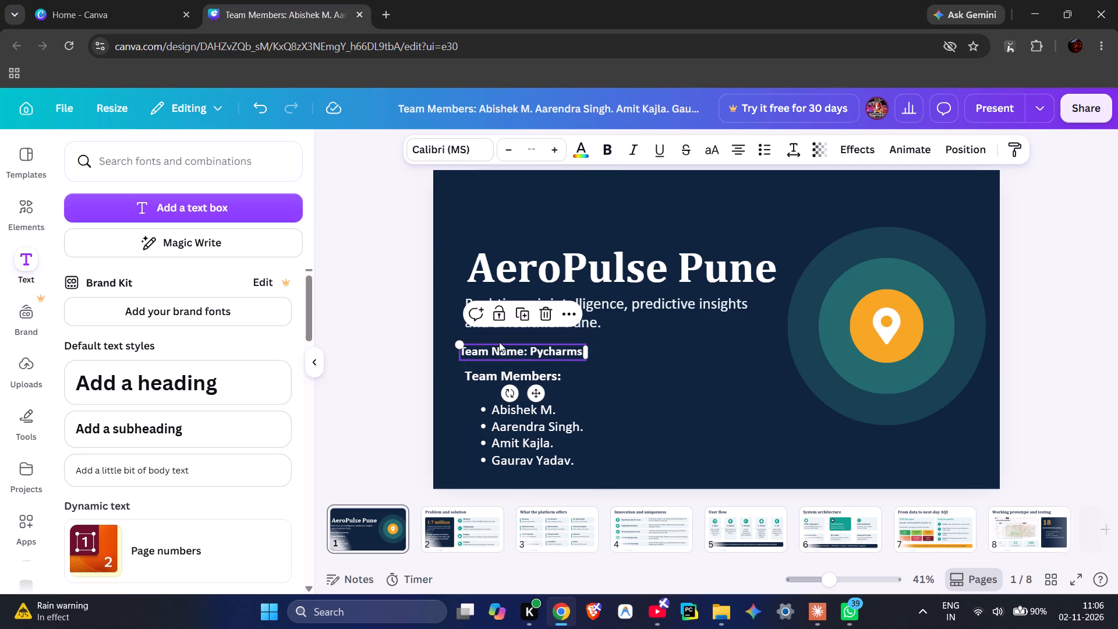
{"action": "triple_click", "coordinate": [562, 146]}
{"action": "left_click", "coordinate": [562, 146]}
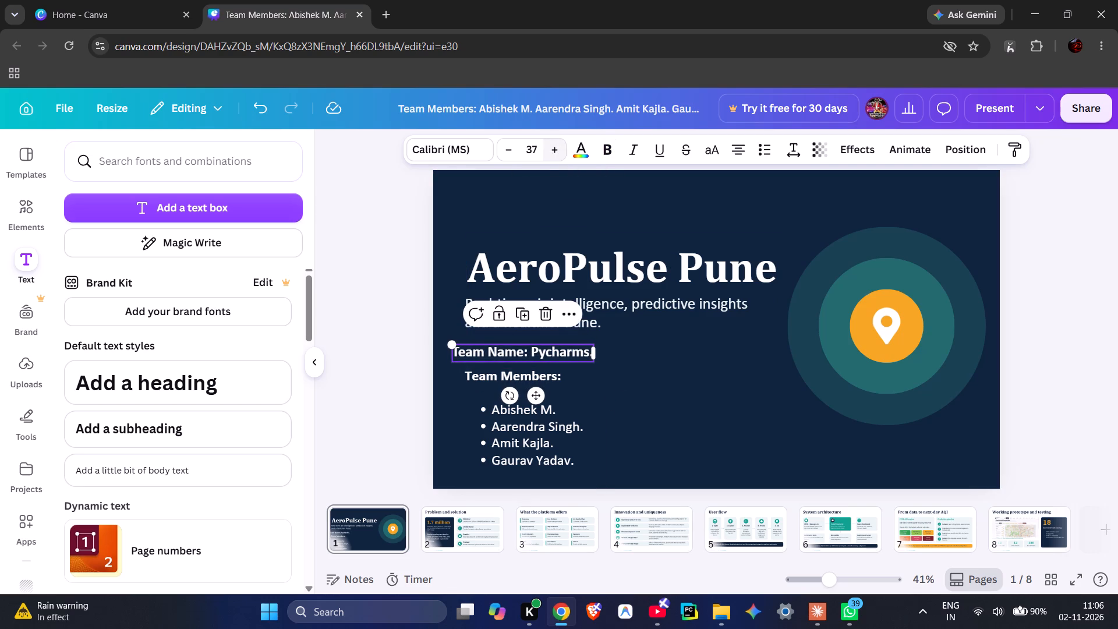
{"action": "left_click", "coordinate": [501, 147]}
{"action": "left_click_drag", "start_coordinate": [481, 356], "coordinate": [487, 356]}
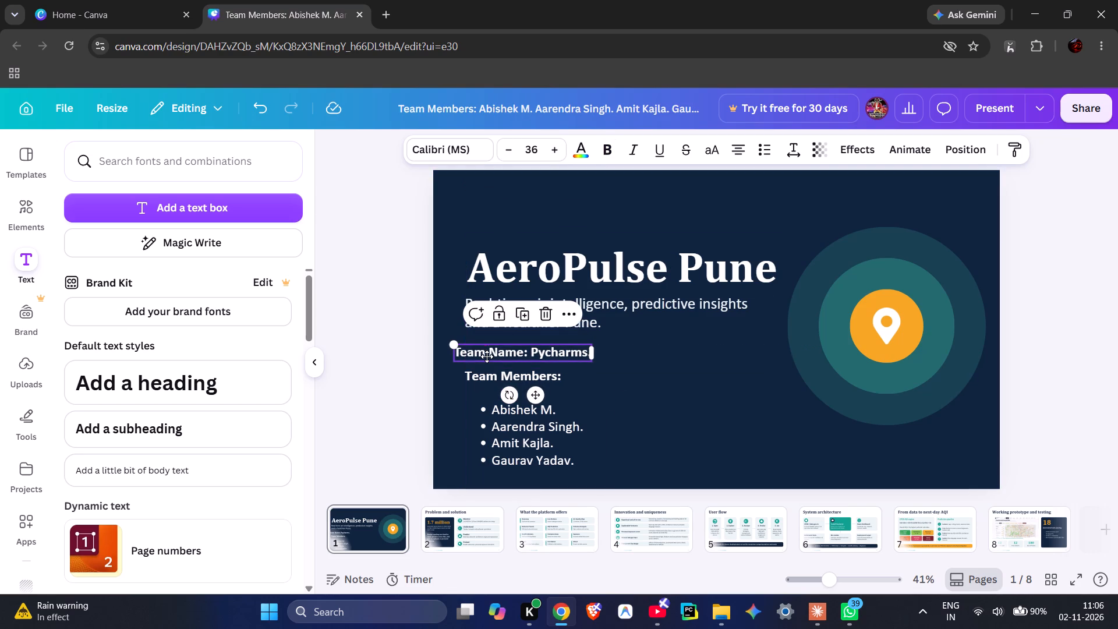
Move the "Team Name: Pycharms." text box right so its left edge lines up with the Team Members heading.
{"action": "left_click_drag", "start_coordinate": [487, 356], "coordinate": [491, 356]}
{"action": "left_click", "coordinate": [358, 356]}
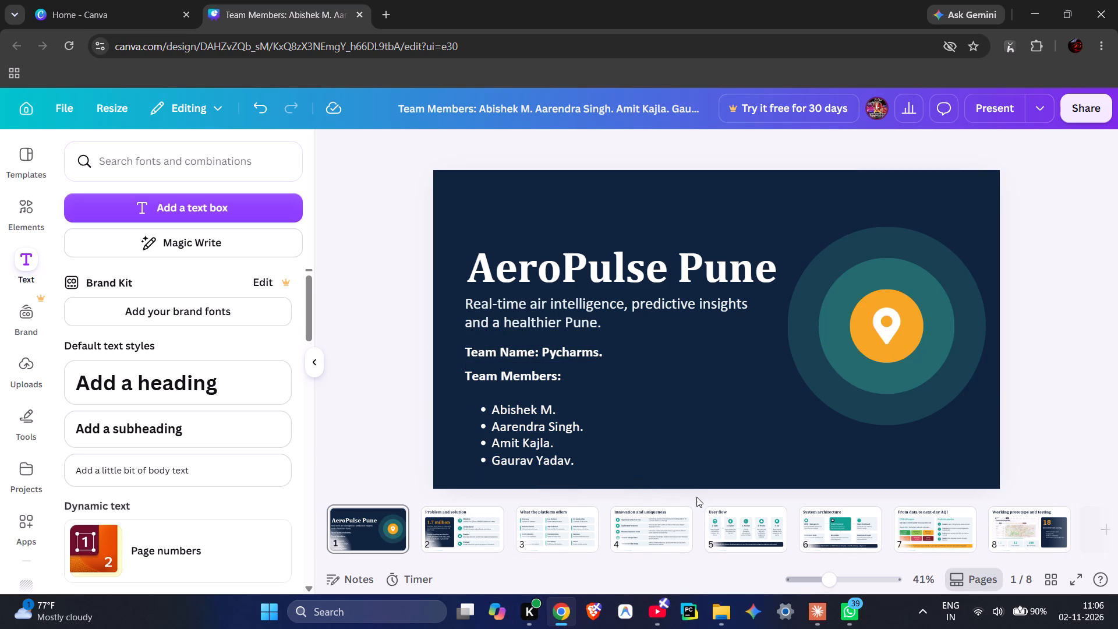
Delete the footer text box with the project name and CEP code from slides 2, 3 and 4.
{"action": "left_click", "coordinate": [475, 533]}
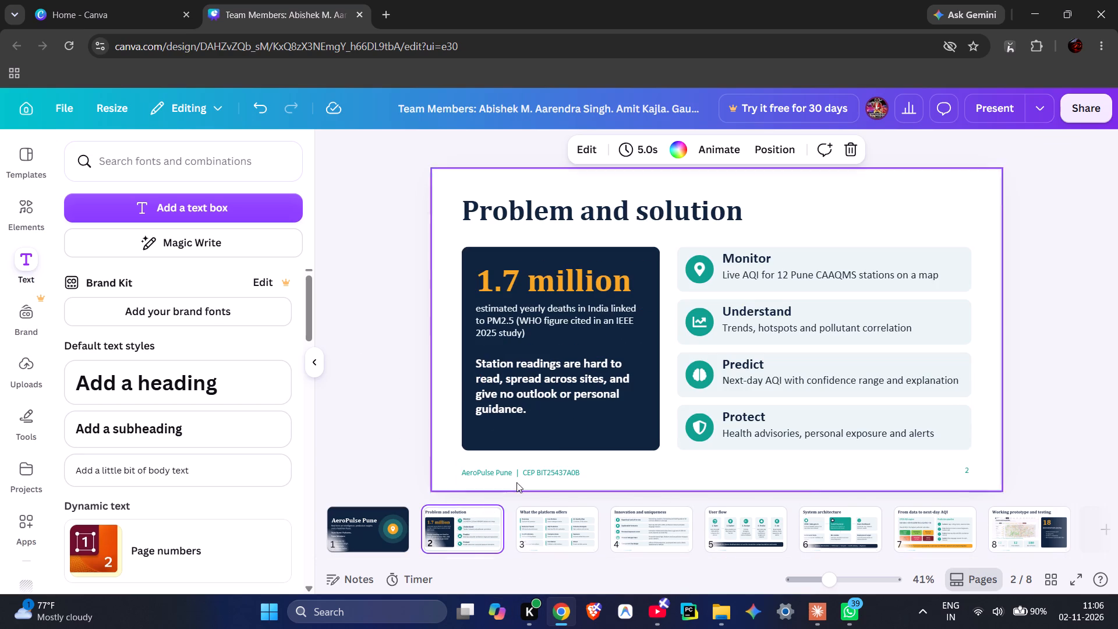
{"action": "left_click", "coordinate": [522, 479]}
{"action": "key", "text": "BackSpace"}
{"action": "left_click", "coordinate": [557, 540]}
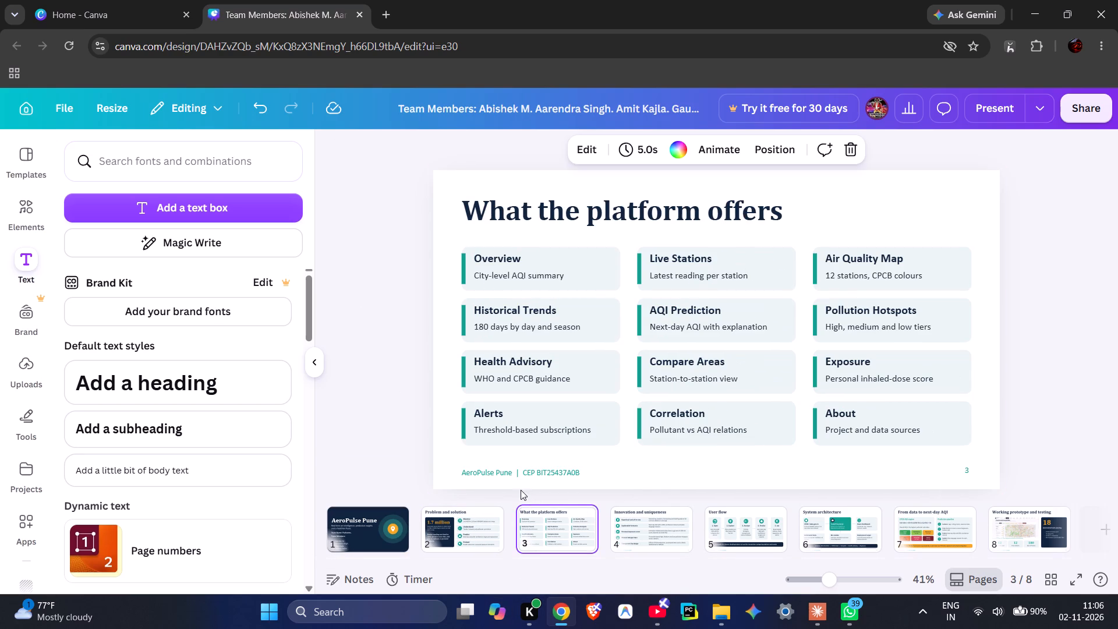
{"action": "left_click", "coordinate": [513, 477]}
{"action": "key", "text": "BackSpace"}
{"action": "left_click", "coordinate": [641, 536]}
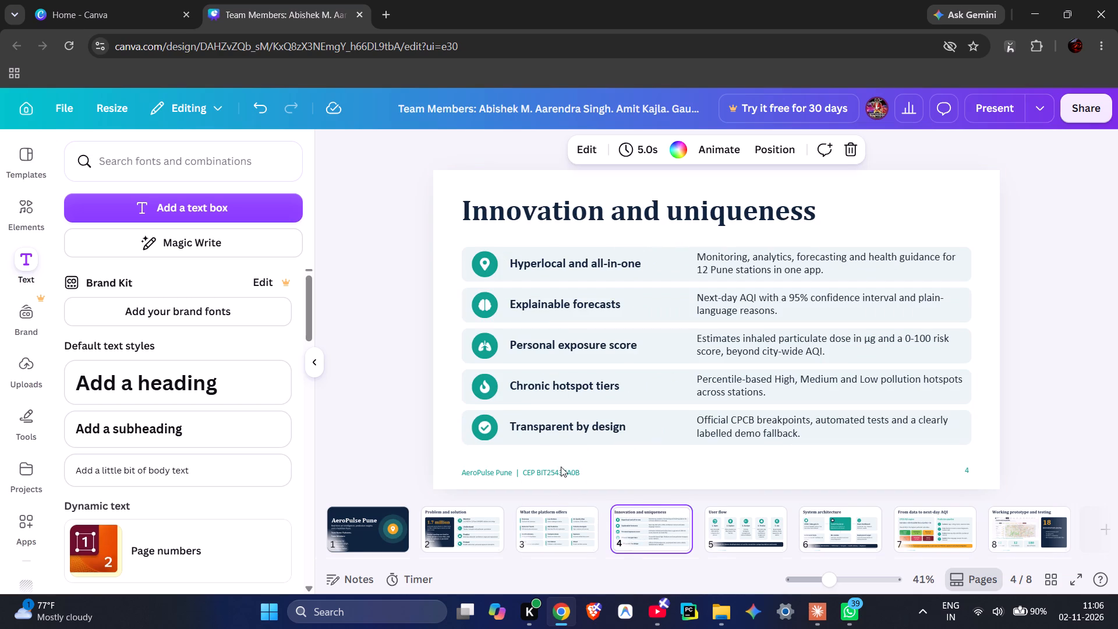
{"action": "left_click", "coordinate": [554, 472]}
{"action": "key", "text": "BackSpace"}
Delete the footer text box with the project name and CEP code from slides 5, 6, 7 and 8.
{"action": "left_click", "coordinate": [751, 528]}
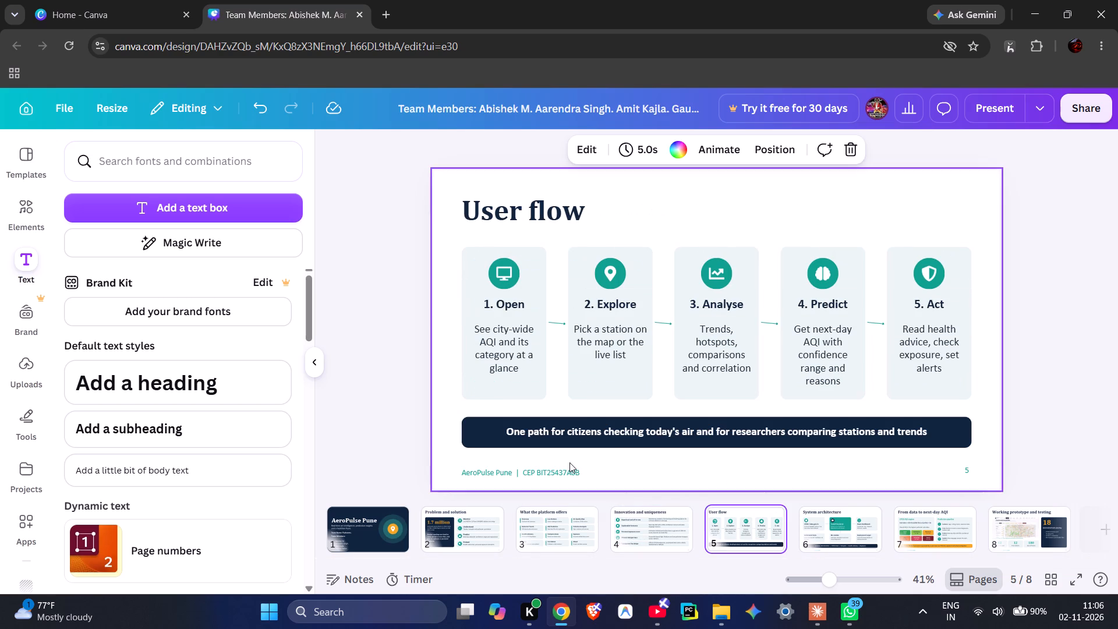
{"action": "left_click", "coordinate": [572, 476]}
{"action": "key", "text": "BackSpace"}
{"action": "left_click", "coordinate": [816, 536]}
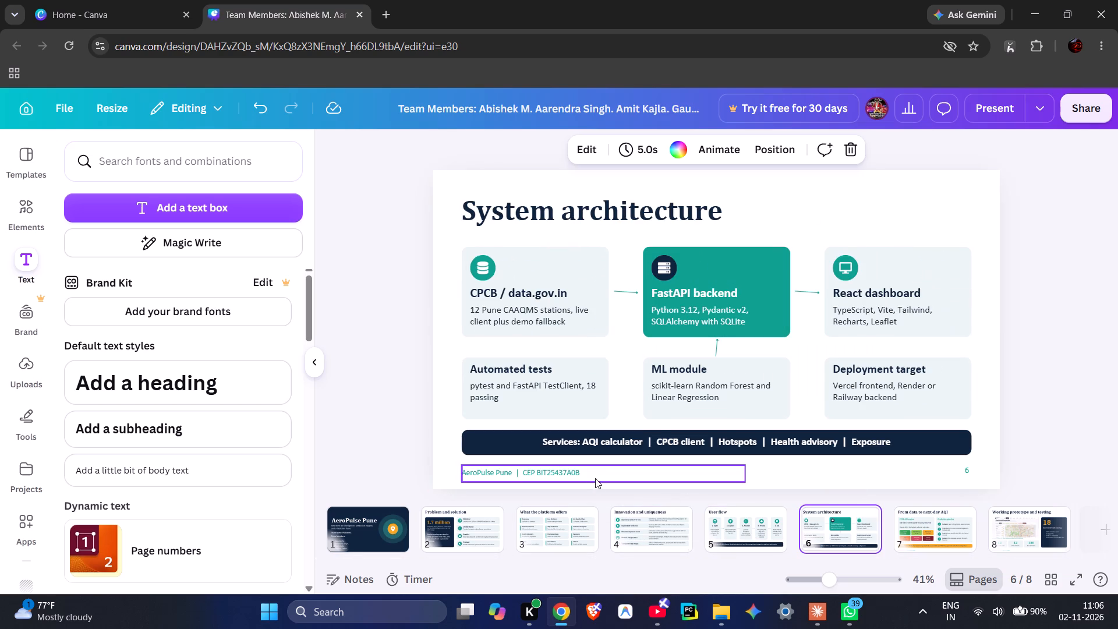
{"action": "left_click", "coordinate": [588, 476]}
{"action": "key", "text": "BackSpace"}
{"action": "left_click", "coordinate": [914, 542]}
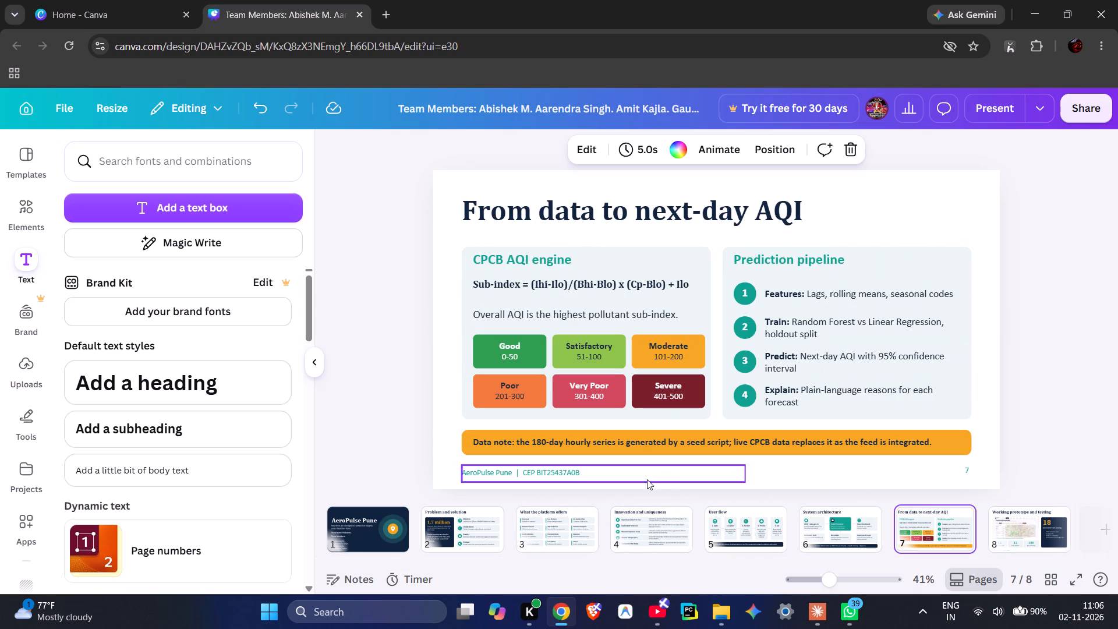
{"action": "left_click", "coordinate": [505, 475]}
{"action": "key", "text": "BackSpace"}
{"action": "left_click", "coordinate": [1030, 546]}
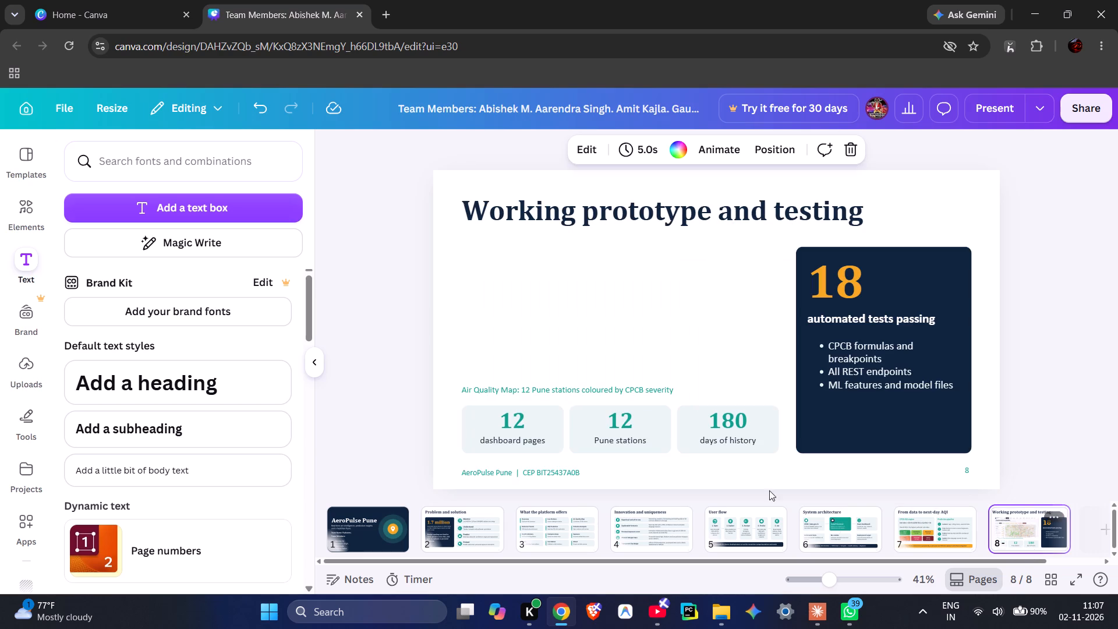
{"action": "left_click", "coordinate": [547, 476]}
{"action": "key", "text": "BackSpace"}
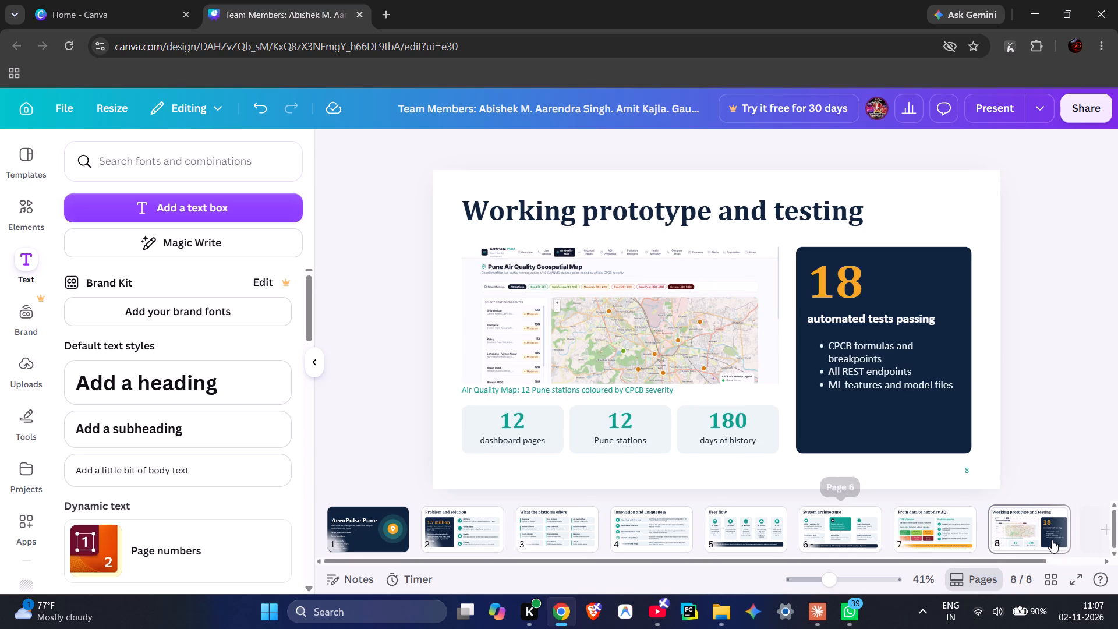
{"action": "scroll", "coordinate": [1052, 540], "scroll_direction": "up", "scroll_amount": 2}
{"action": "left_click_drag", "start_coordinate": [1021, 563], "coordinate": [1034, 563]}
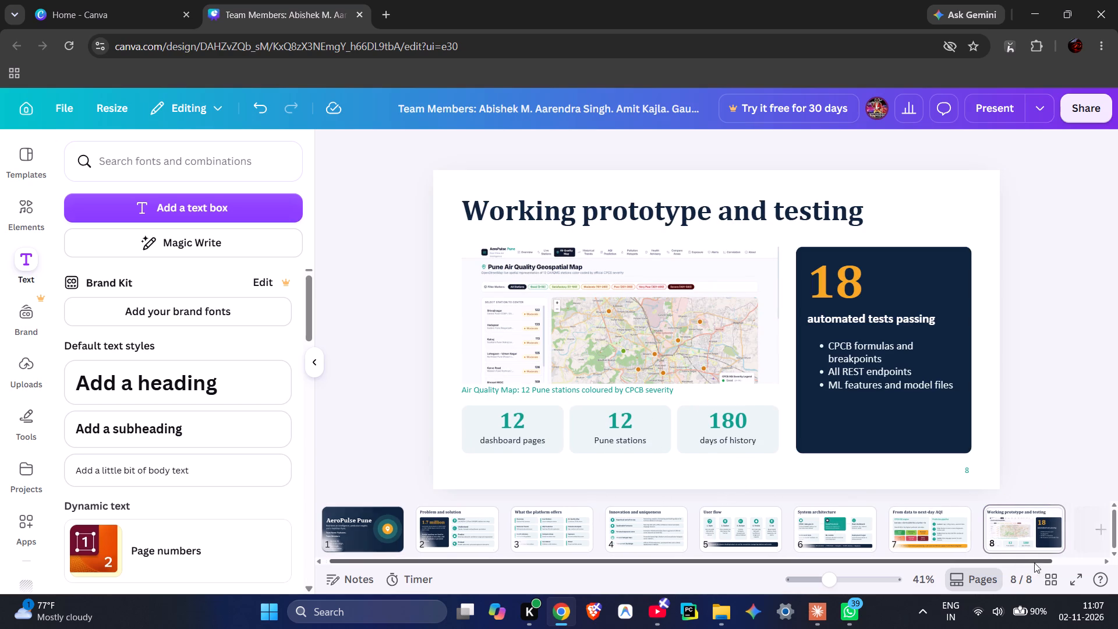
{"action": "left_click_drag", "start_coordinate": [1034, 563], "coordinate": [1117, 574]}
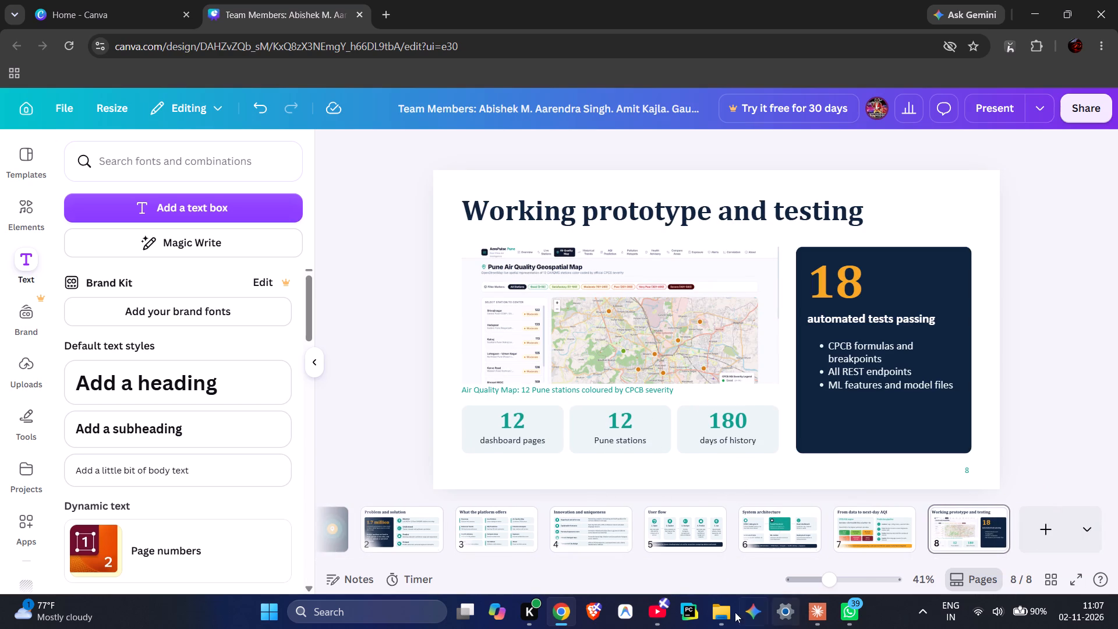